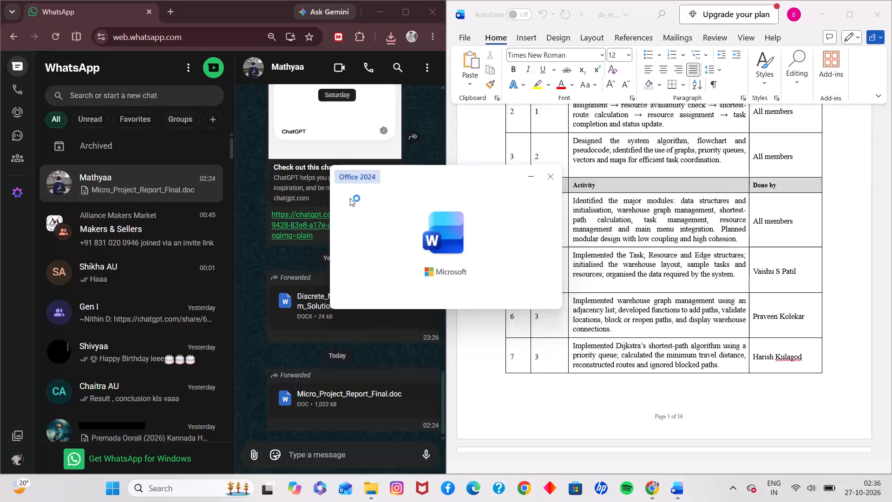
Maximize the Micro_Project_Report_Final document and read its opening sections, from the rationale through the course outcomes and literature review.
{"action": "scroll", "coordinate": [336, 281], "scroll_direction": "down", "scroll_amount": 1}
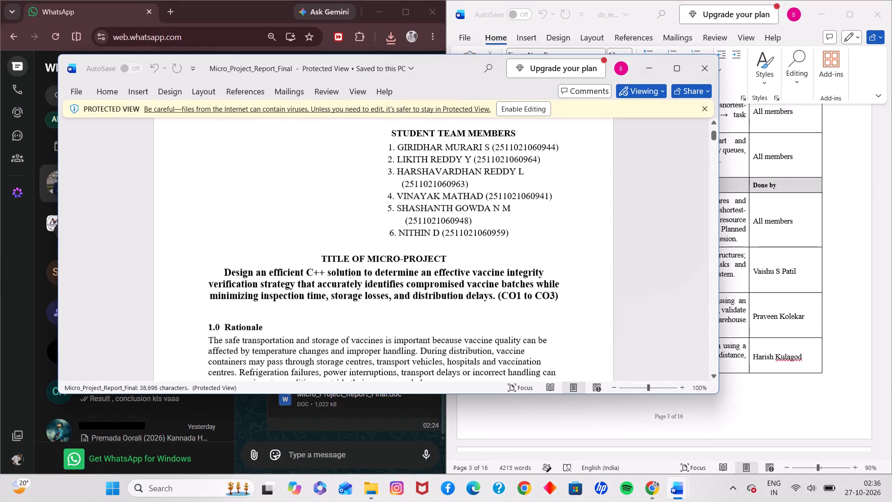
{"action": "left_click", "coordinate": [678, 74]}
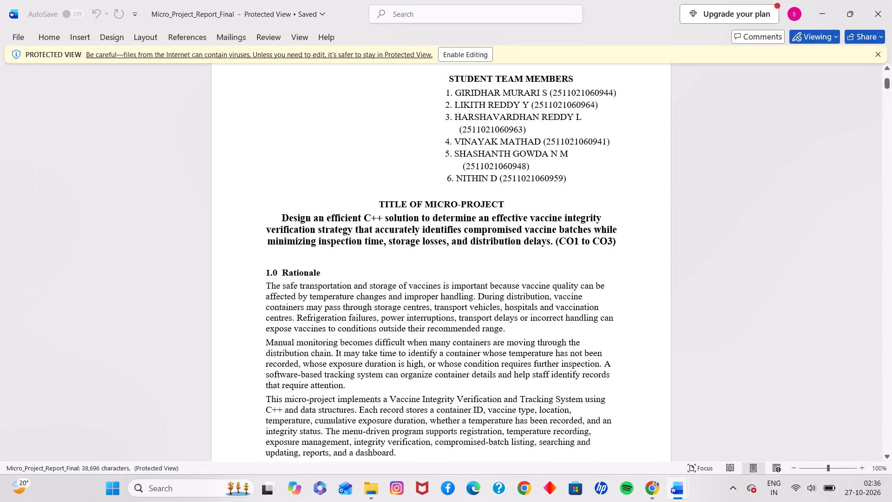
{"action": "scroll", "coordinate": [497, 257], "scroll_direction": "down", "scroll_amount": 2}
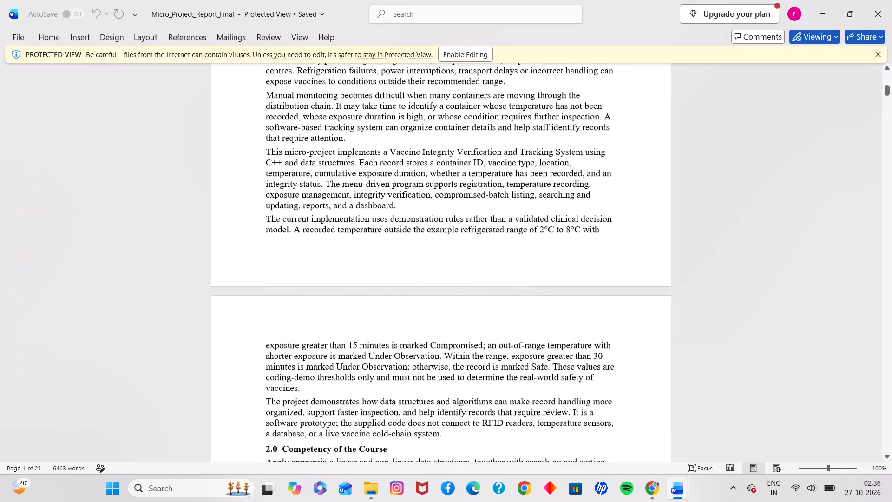
{"action": "scroll", "coordinate": [497, 257], "scroll_direction": "down", "scroll_amount": 2}
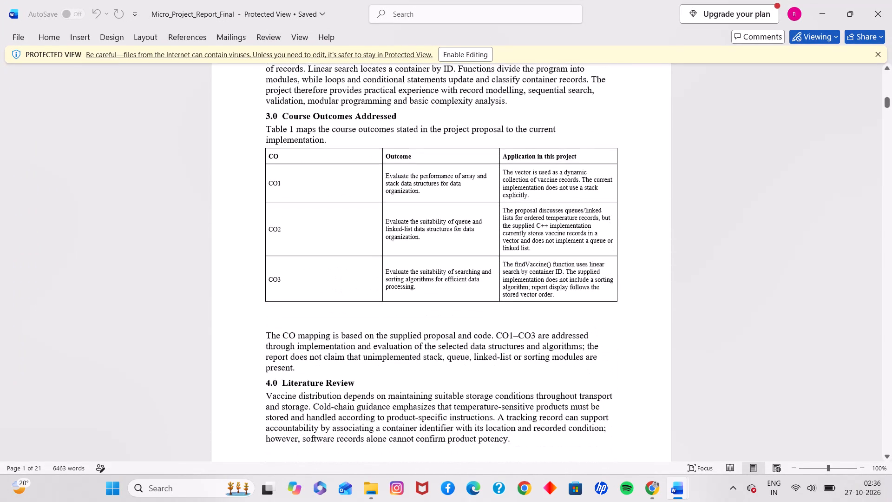
{"action": "scroll", "coordinate": [497, 257], "scroll_direction": "down", "scroll_amount": 1}
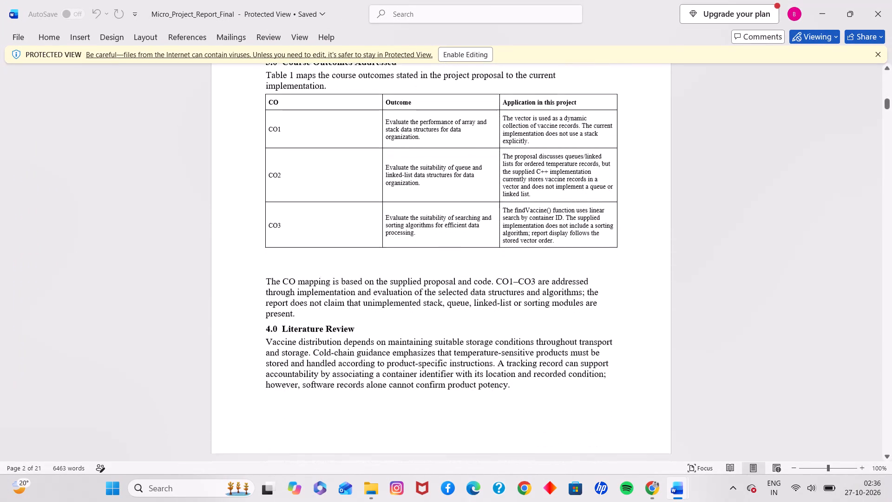
{"action": "scroll", "coordinate": [497, 257], "scroll_direction": "down", "scroll_amount": 4}
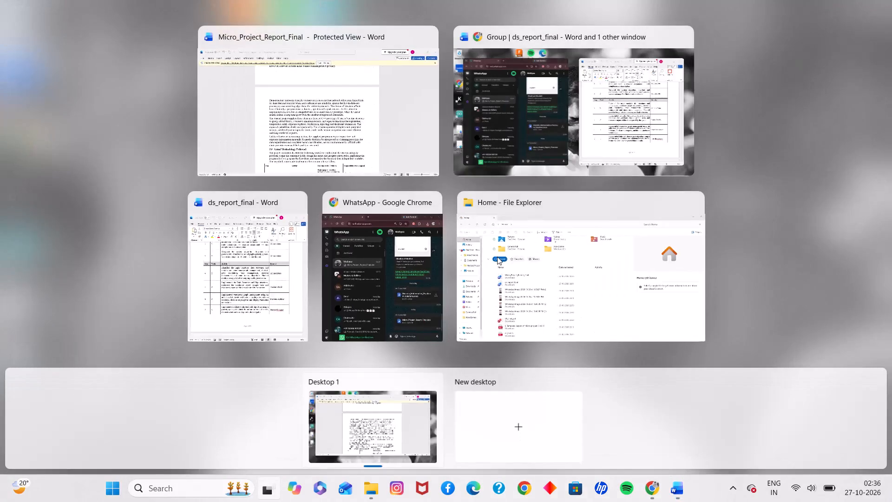
{"action": "scroll", "coordinate": [497, 257], "scroll_direction": "down", "scroll_amount": 2}
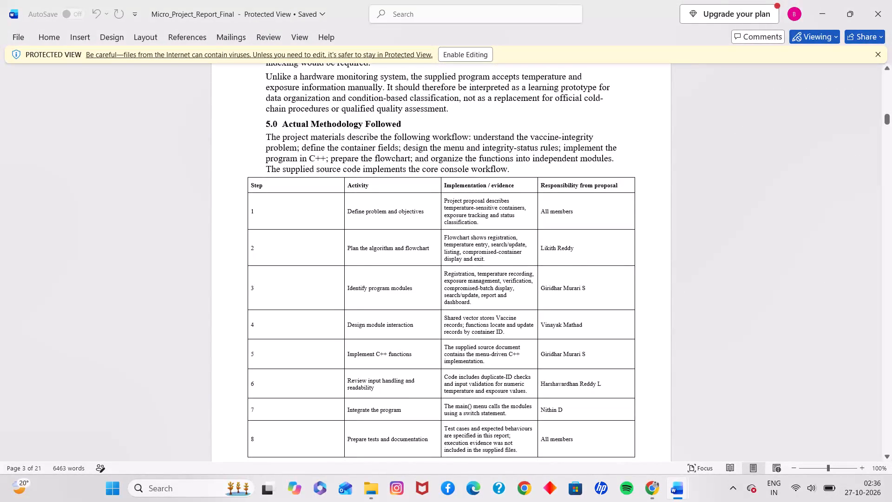
Examine the report's methodology table, the resources table in section 6.0 and the data model in section 7.1.
{"action": "scroll", "coordinate": [497, 257], "scroll_direction": "down", "scroll_amount": 4}
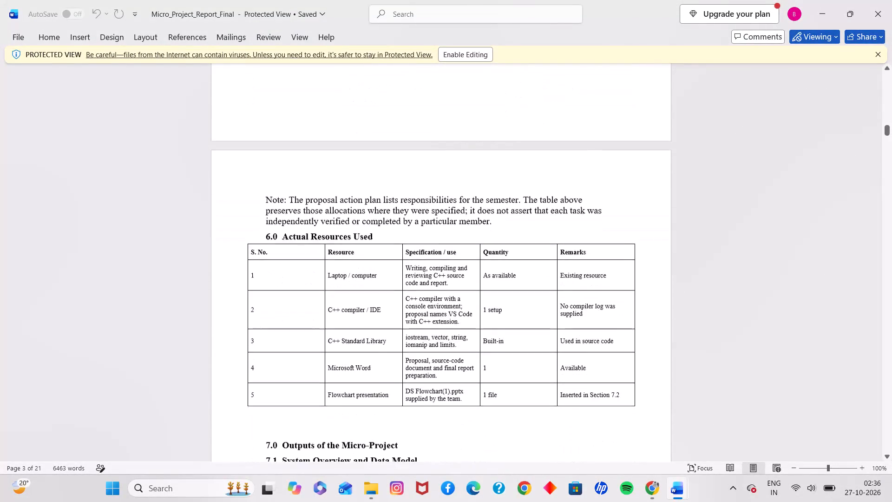
{"action": "scroll", "coordinate": [497, 257], "scroll_direction": "down", "scroll_amount": 2}
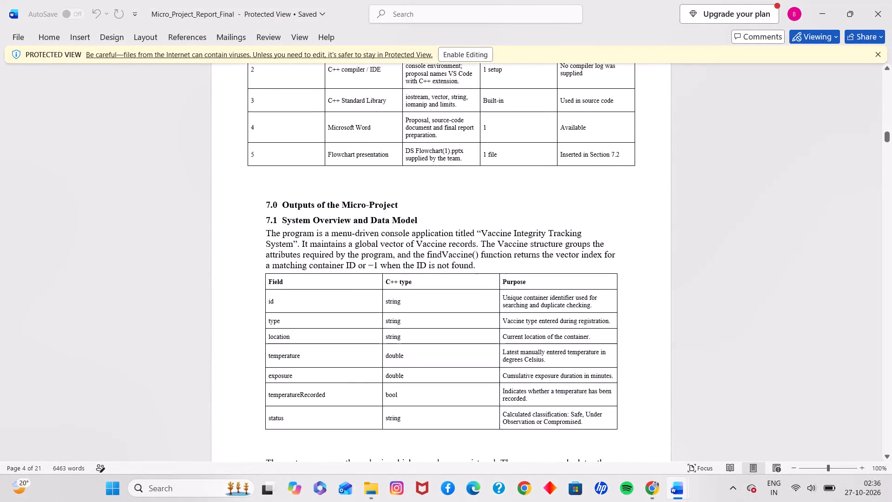
{"action": "scroll", "coordinate": [497, 257], "scroll_direction": "down", "scroll_amount": 1}
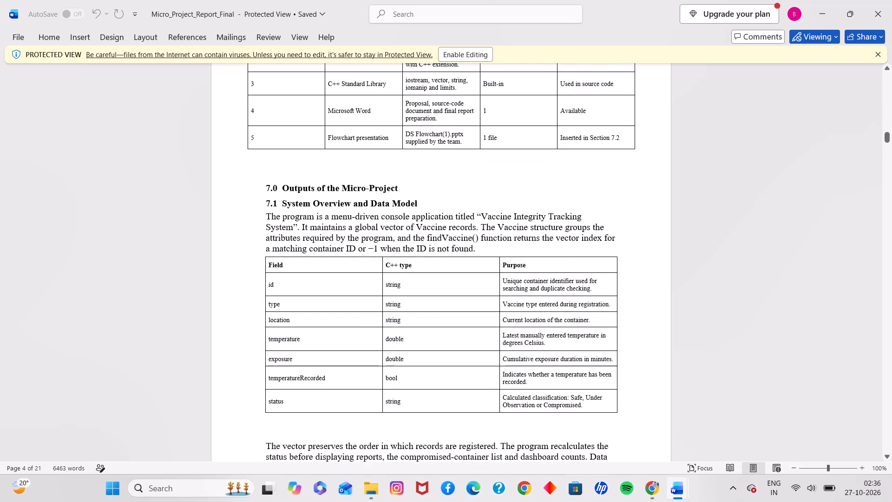
{"action": "scroll", "coordinate": [497, 257], "scroll_direction": "down", "scroll_amount": 2}
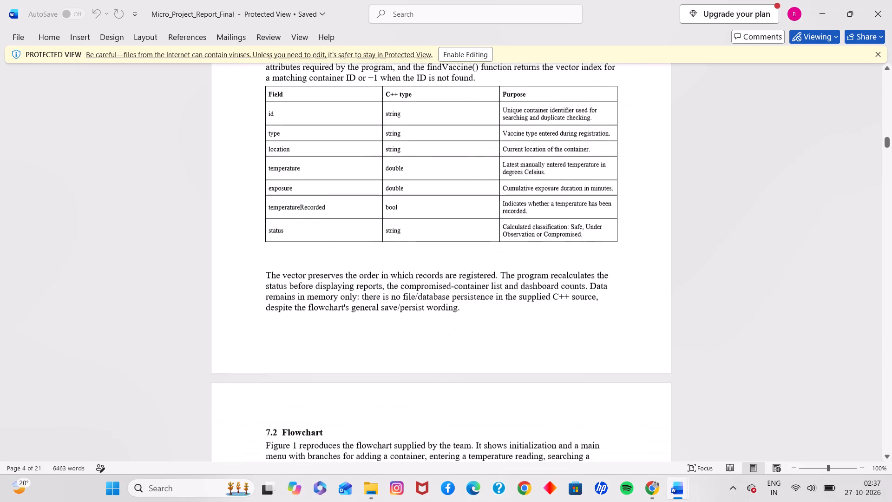
Examine the Vaccine Integrity Verification and Tracking System flowchart in section 7.2 of the report.
{"action": "scroll", "coordinate": [497, 256], "scroll_direction": "down", "scroll_amount": 3}
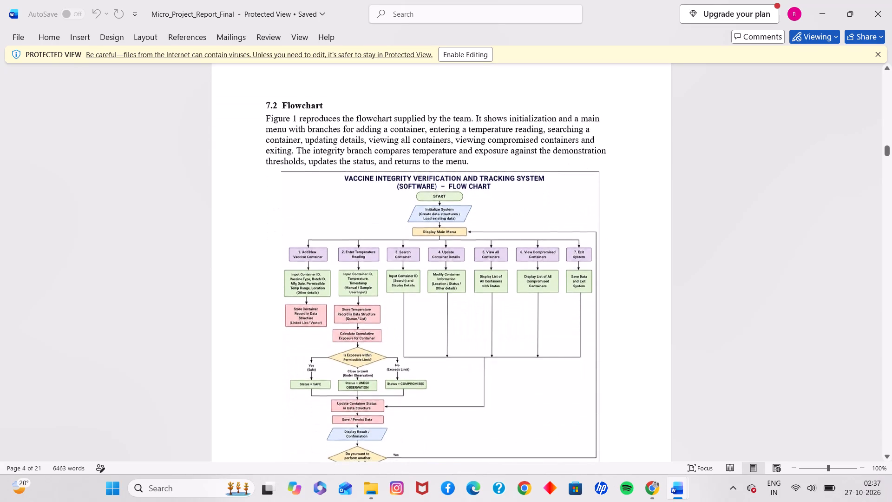
{"action": "scroll", "coordinate": [497, 256], "scroll_direction": "down", "scroll_amount": 2}
{"action": "left_click", "coordinate": [497, 256]}
{"action": "scroll", "coordinate": [497, 256], "scroll_direction": "up", "scroll_amount": 1}
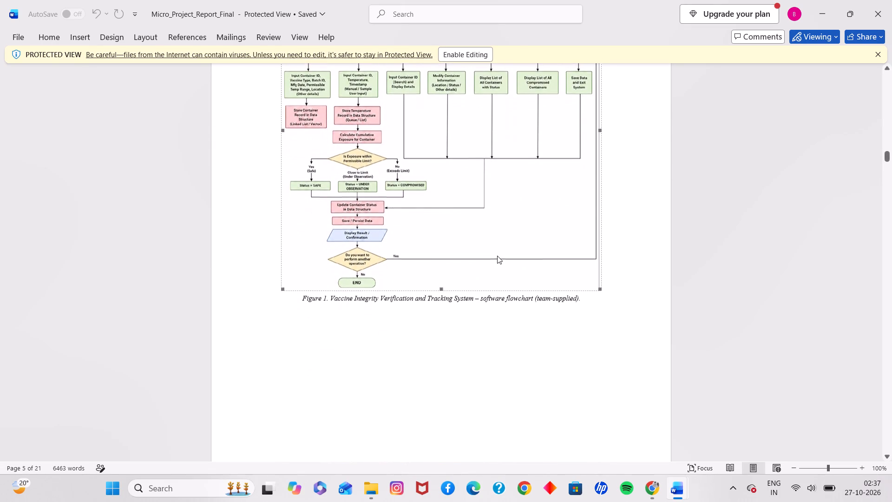
{"action": "scroll", "coordinate": [497, 256], "scroll_direction": "up", "scroll_amount": 1}
{"action": "scroll", "coordinate": [497, 256], "scroll_direction": "down", "scroll_amount": 1}
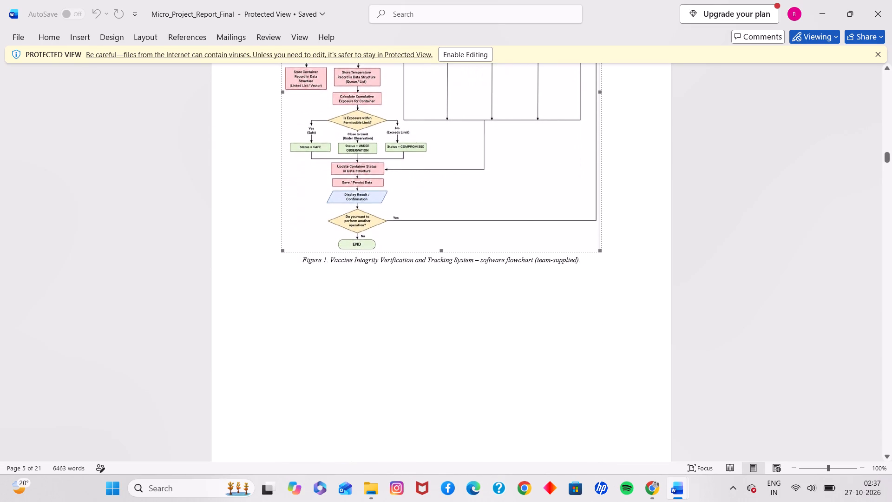
{"action": "scroll", "coordinate": [477, 312], "scroll_direction": "down", "scroll_amount": 1}
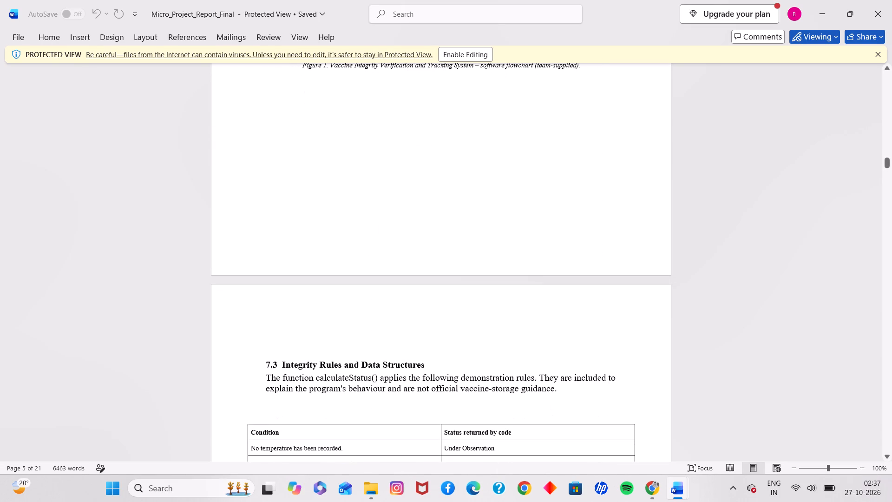
Read the integrity rules and data structure tables in section 7.3 and the high-level pseudocode in section 7.4.
{"action": "scroll", "coordinate": [477, 312], "scroll_direction": "down", "scroll_amount": 2}
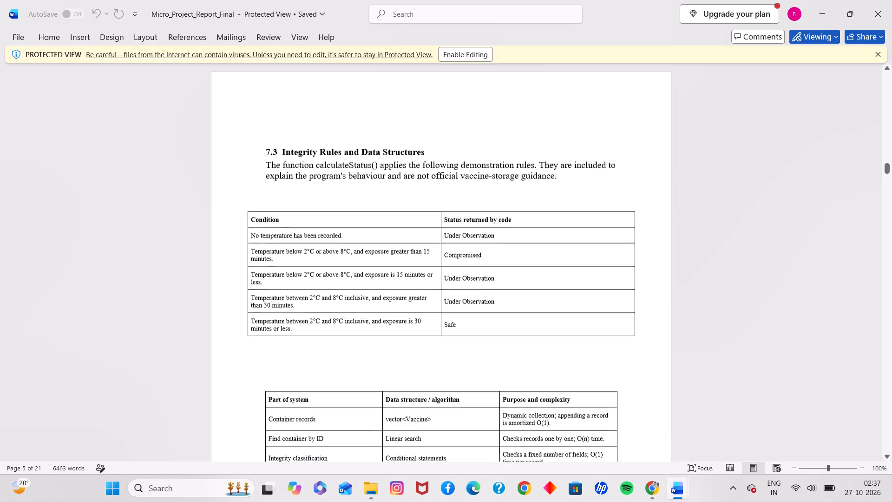
{"action": "scroll", "coordinate": [477, 312], "scroll_direction": "down", "scroll_amount": 2}
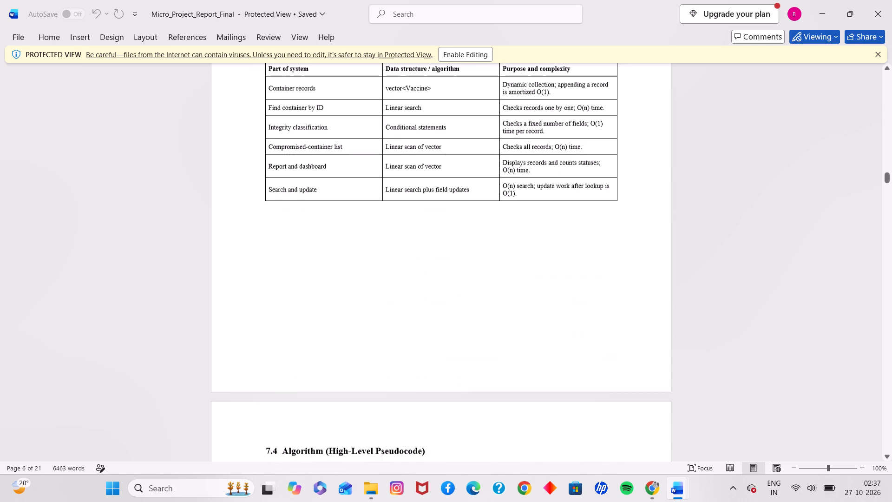
{"action": "scroll", "coordinate": [477, 312], "scroll_direction": "down", "scroll_amount": 3}
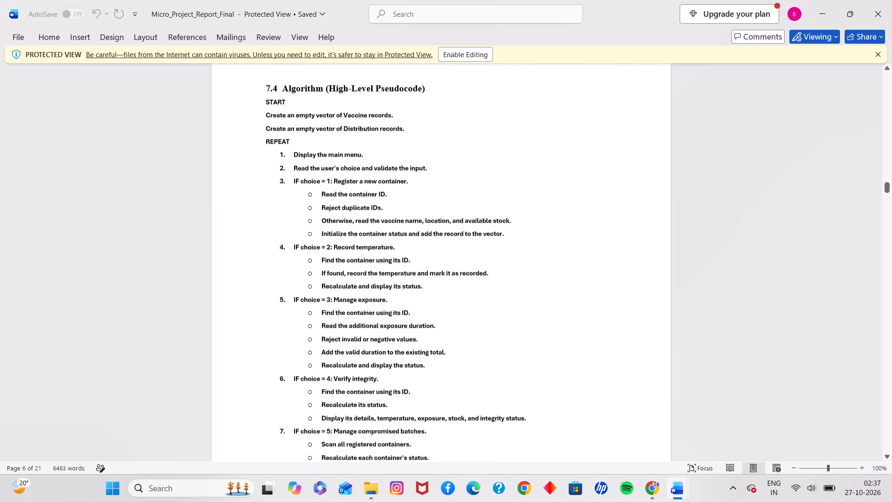
{"action": "scroll", "coordinate": [477, 312], "scroll_direction": "down", "scroll_amount": 4}
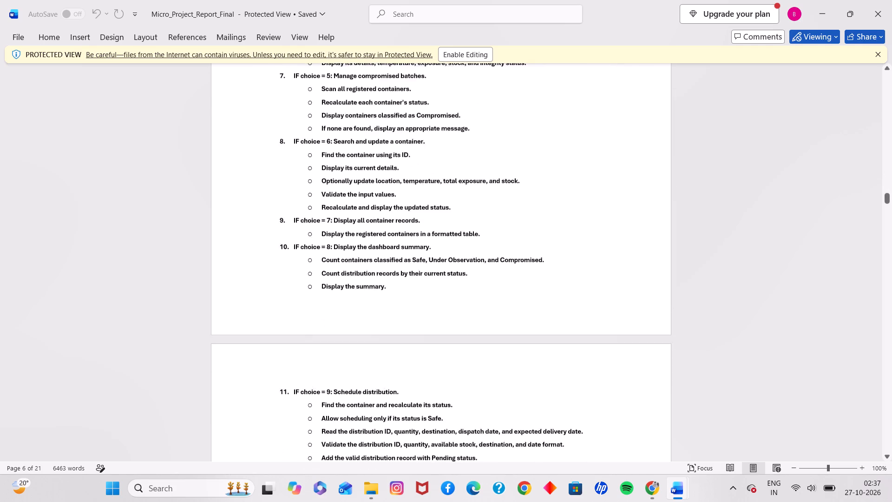
{"action": "scroll", "coordinate": [477, 312], "scroll_direction": "down", "scroll_amount": 3}
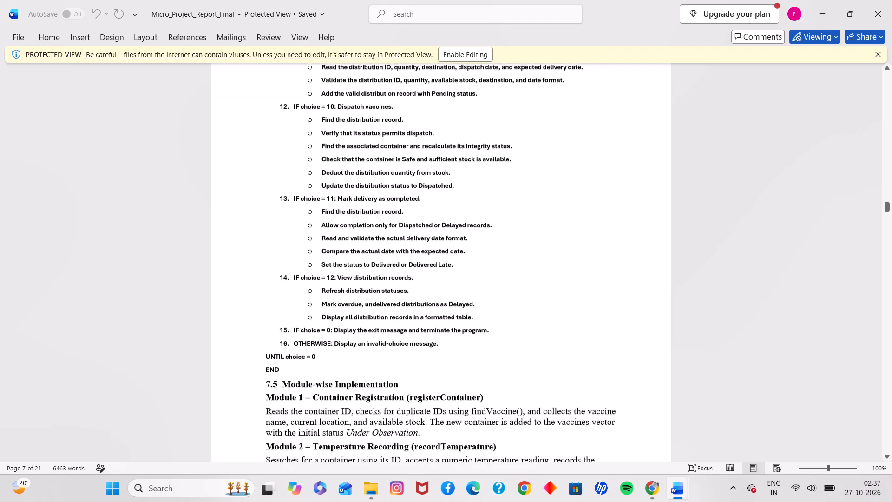
{"action": "scroll", "coordinate": [477, 312], "scroll_direction": "down", "scroll_amount": 1}
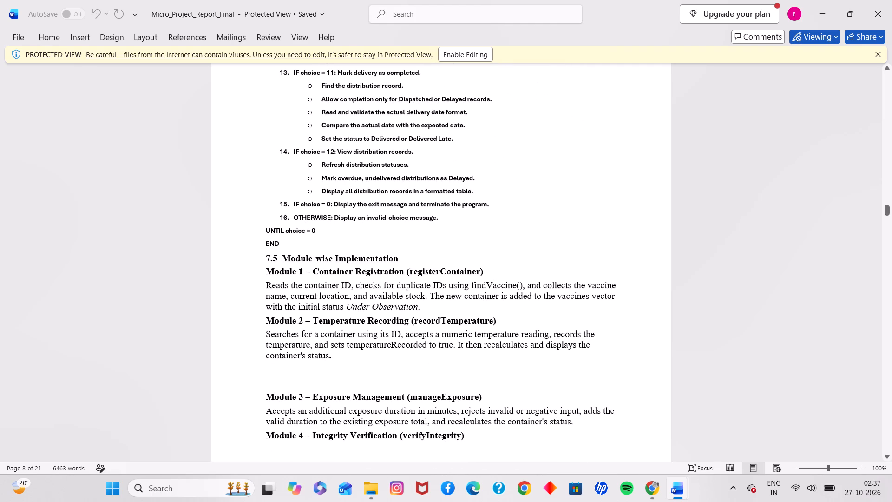
Read the module and supporting function descriptions in section 7.5, Module-wise Implementation.
{"action": "scroll", "coordinate": [477, 312], "scroll_direction": "down", "scroll_amount": 4}
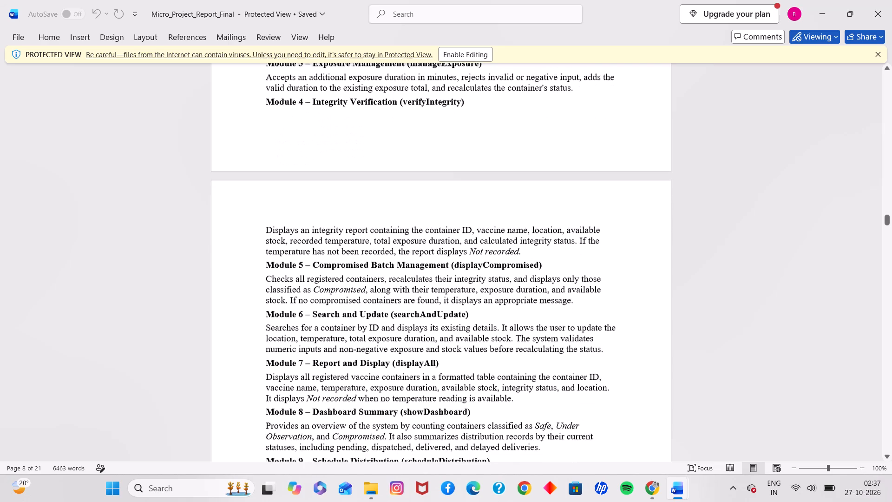
{"action": "scroll", "coordinate": [477, 312], "scroll_direction": "down", "scroll_amount": 2}
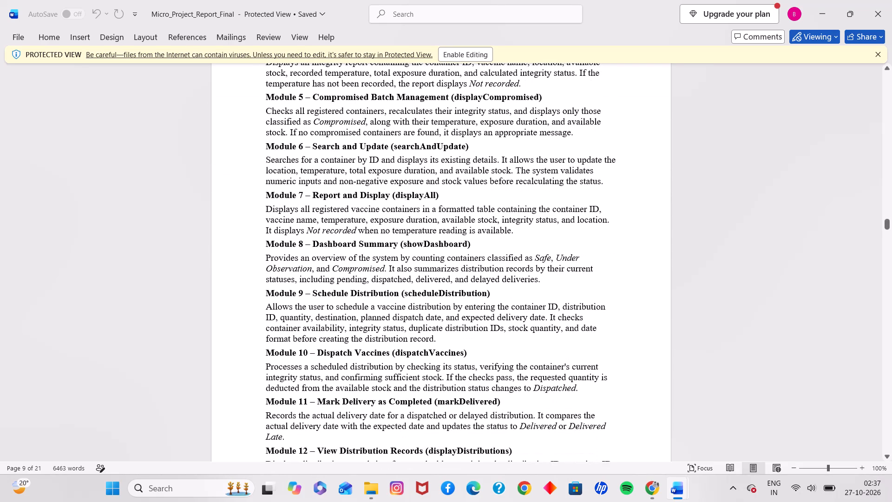
{"action": "scroll", "coordinate": [477, 312], "scroll_direction": "down", "scroll_amount": 3}
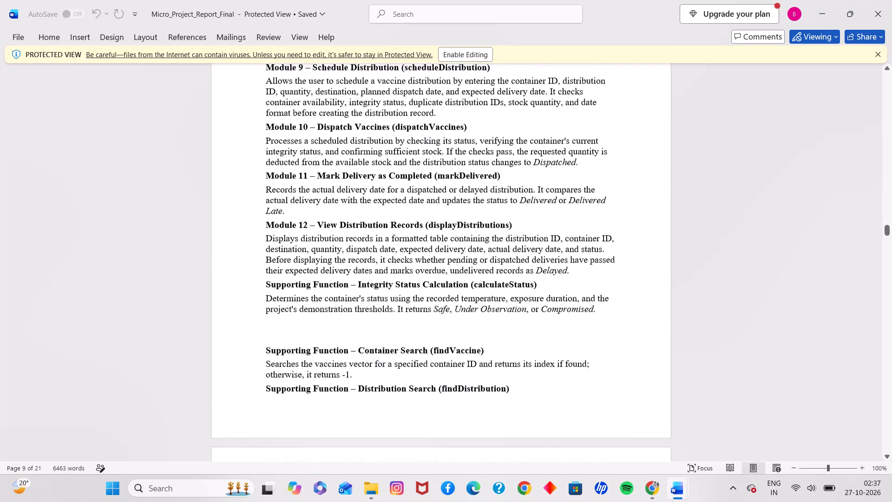
{"action": "scroll", "coordinate": [477, 312], "scroll_direction": "down", "scroll_amount": 1}
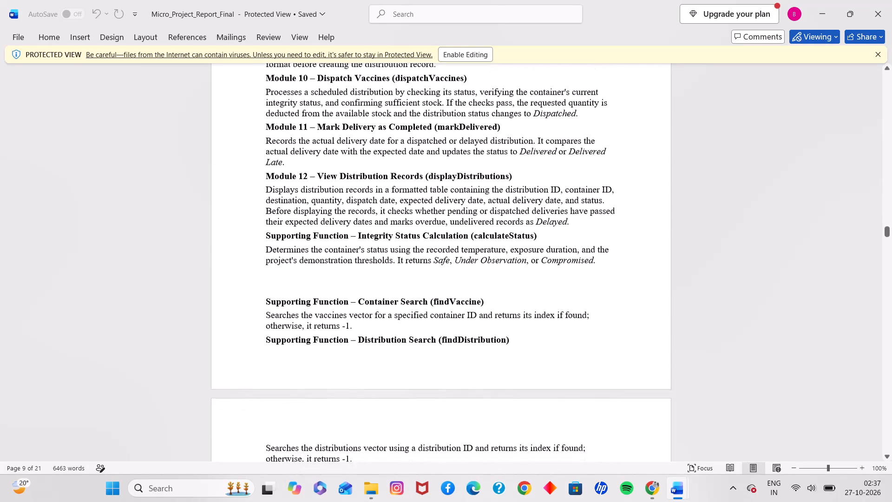
{"action": "scroll", "coordinate": [477, 312], "scroll_direction": "down", "scroll_amount": 3}
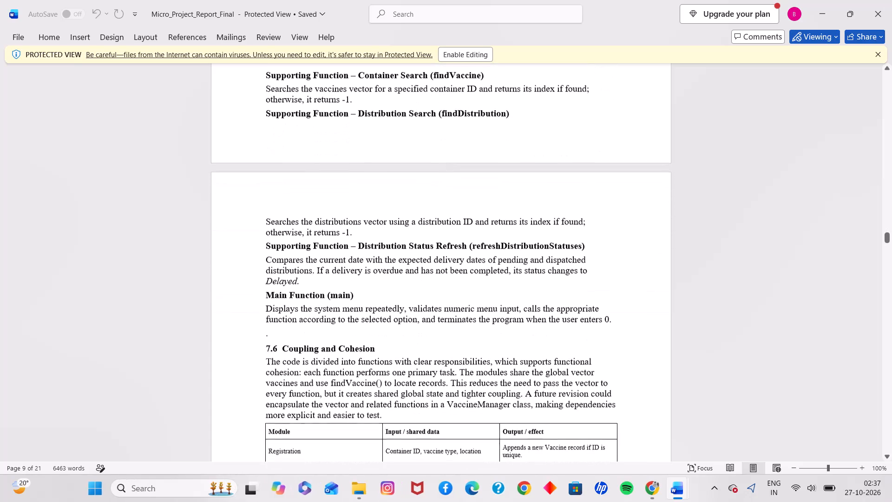
Examine the coupling and cohesion section 7.6 and the complexity analysis table in section 7.7.
{"action": "scroll", "coordinate": [477, 312], "scroll_direction": "down", "scroll_amount": 3}
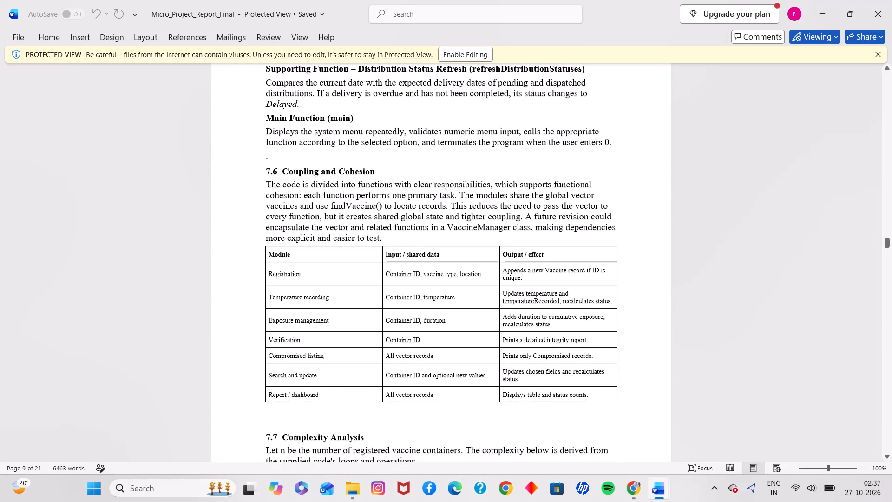
{"action": "scroll", "coordinate": [477, 312], "scroll_direction": "down", "scroll_amount": 3}
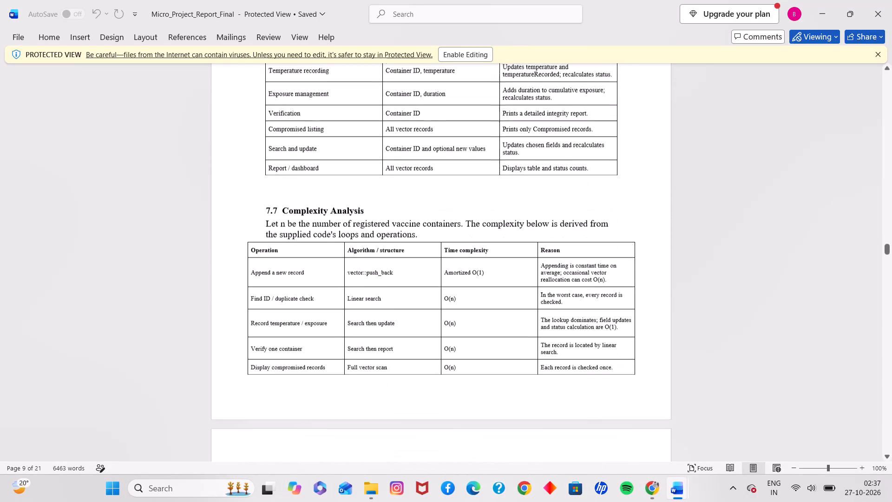
{"action": "scroll", "coordinate": [477, 312], "scroll_direction": "down", "scroll_amount": 4}
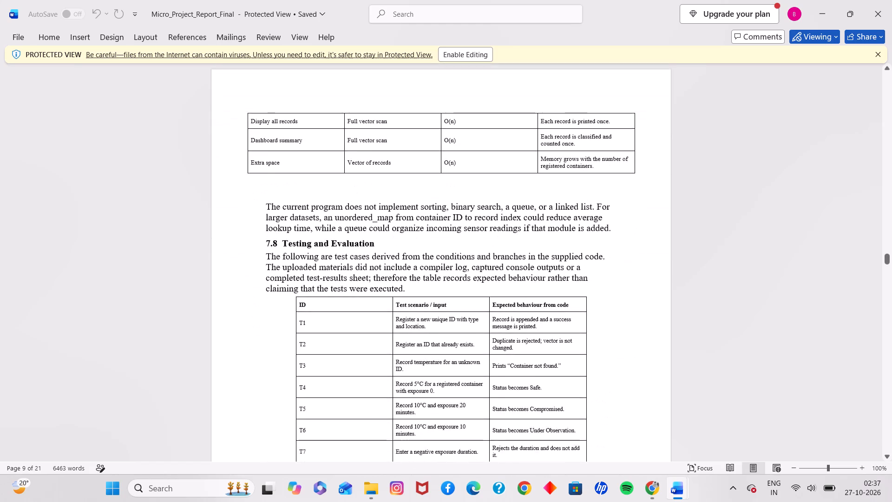
Review the test cases in section 7.8, the output charts and the results and discussion in section 7.9.
{"action": "scroll", "coordinate": [477, 312], "scroll_direction": "down", "scroll_amount": 3}
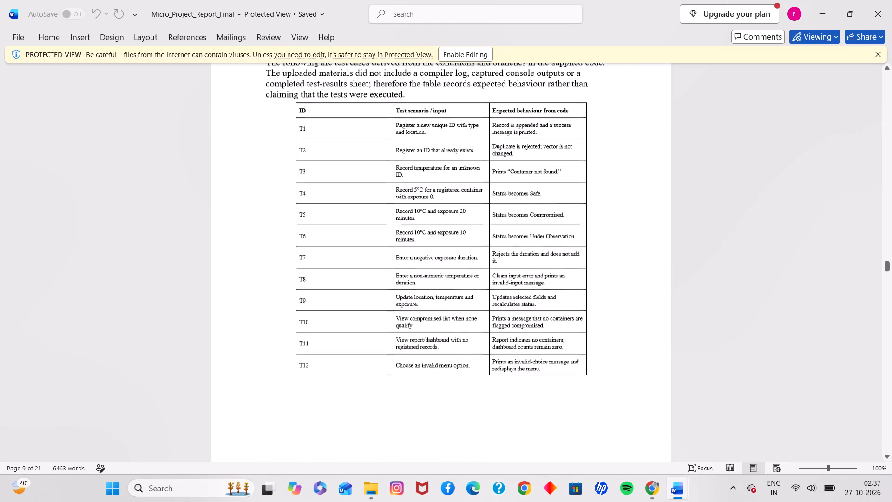
{"action": "scroll", "coordinate": [477, 312], "scroll_direction": "down", "scroll_amount": 4}
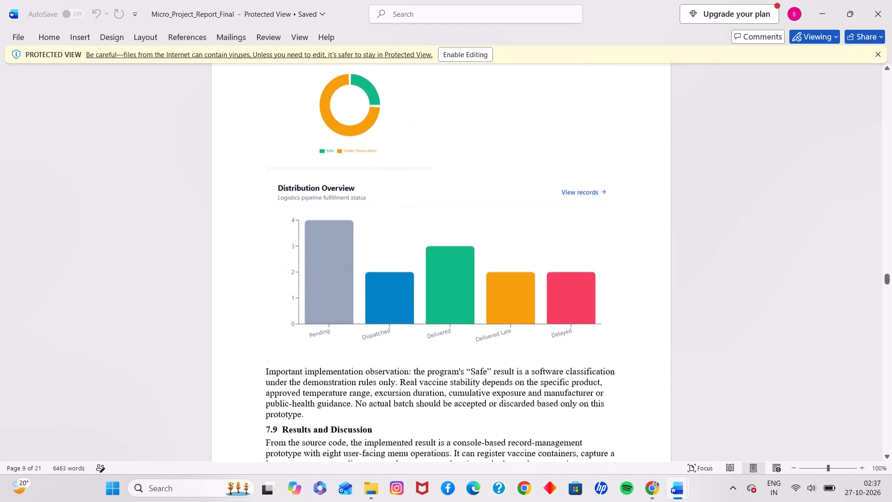
{"action": "scroll", "coordinate": [477, 312], "scroll_direction": "down", "scroll_amount": 3}
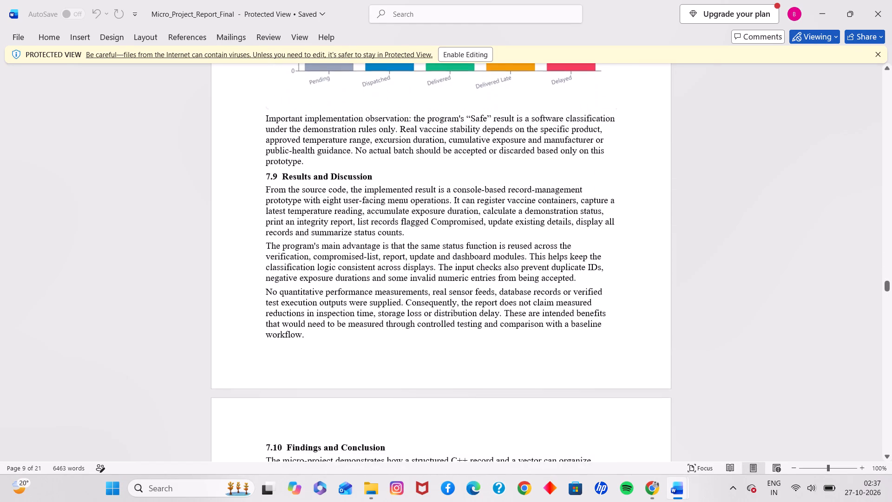
Skim the report's closing sections, from the findings and conclusion in section 7.10 to the references in section 10.0.
{"action": "scroll", "coordinate": [477, 312], "scroll_direction": "down", "scroll_amount": 7}
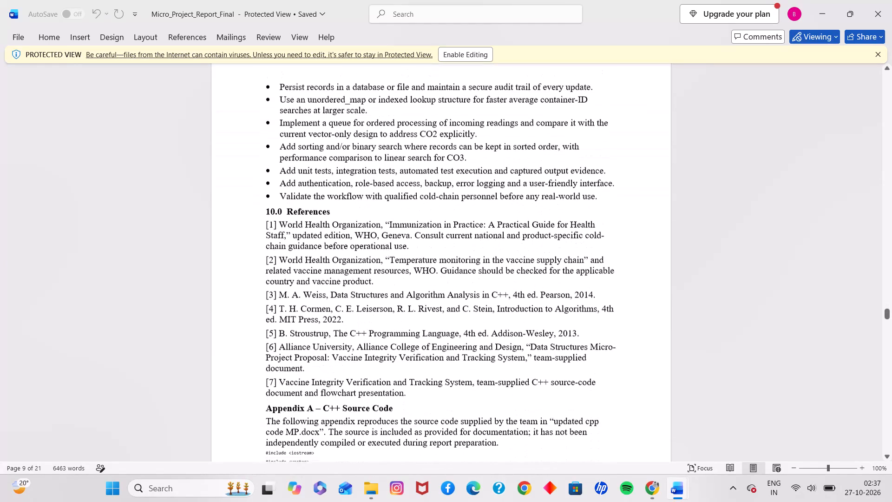
Look through the C++ source code in Appendix A, starting from its include statements and struct definitions.
{"action": "scroll", "coordinate": [477, 312], "scroll_direction": "down", "scroll_amount": 4}
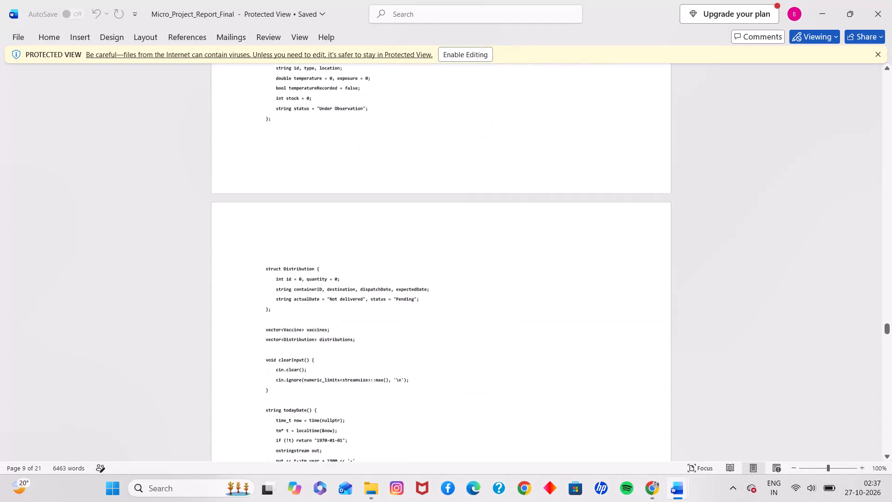
{"action": "scroll", "coordinate": [477, 312], "scroll_direction": "down", "scroll_amount": 2}
{"action": "scroll", "coordinate": [477, 312], "scroll_direction": "up", "scroll_amount": 4}
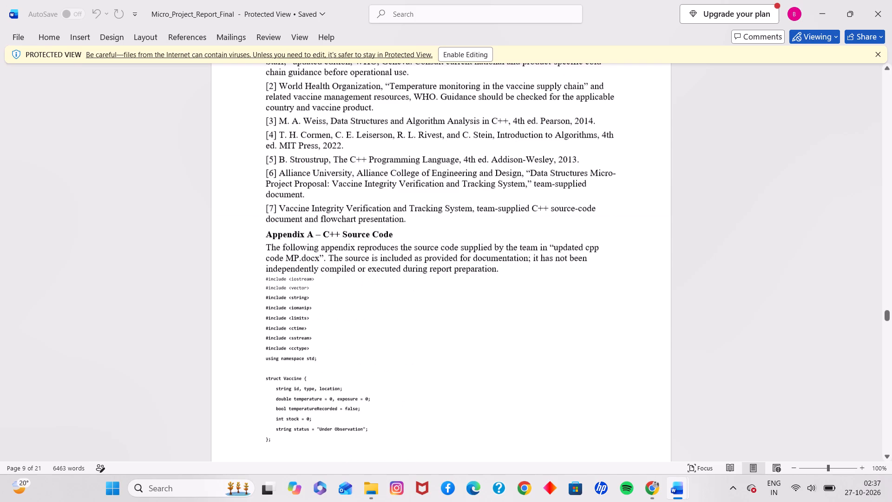
{"action": "scroll", "coordinate": [477, 312], "scroll_direction": "down", "scroll_amount": 1}
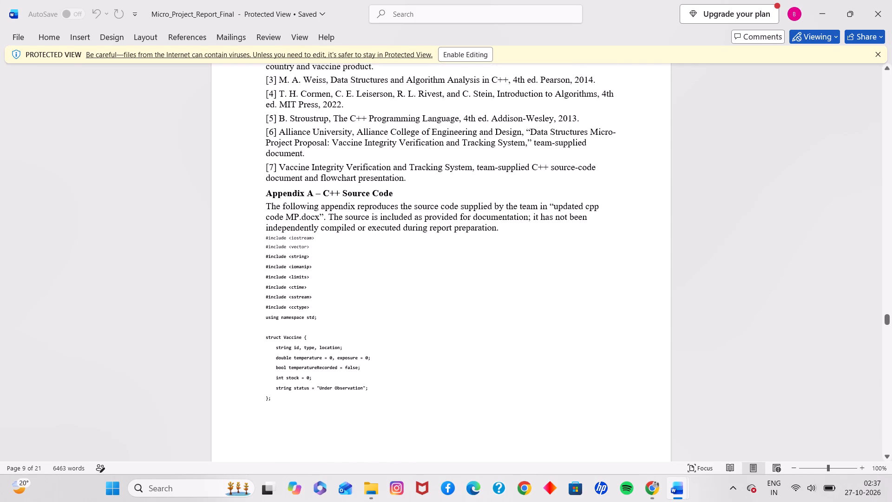
{"action": "scroll", "coordinate": [477, 312], "scroll_direction": "down", "scroll_amount": 2}
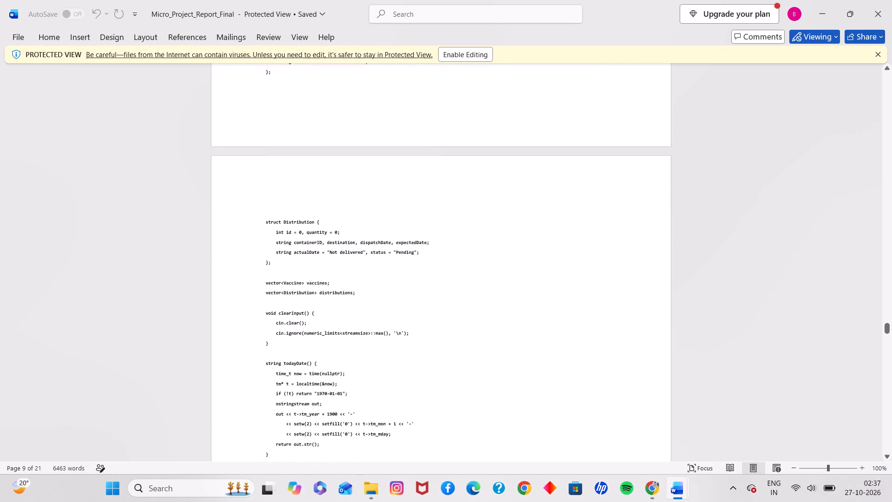
{"action": "scroll", "coordinate": [477, 312], "scroll_direction": "down", "scroll_amount": 4}
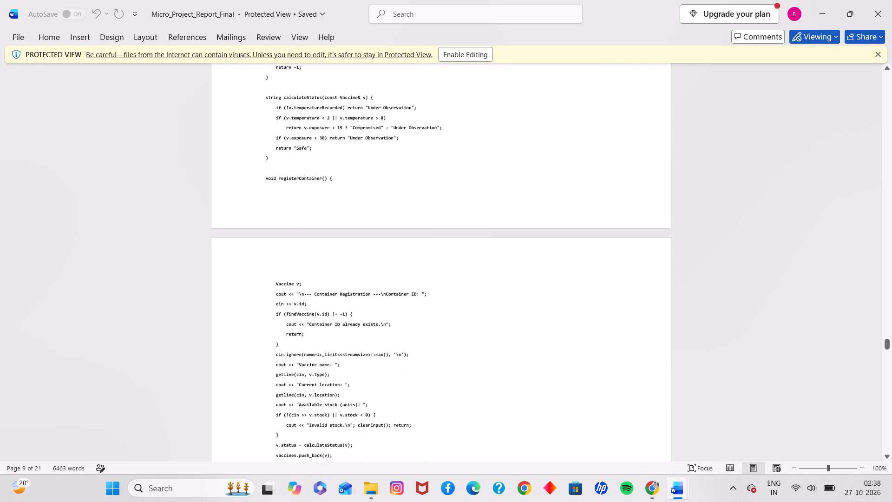
Read the vaccine container functions in the Appendix A code, from registerContainer through displayAll.
{"action": "scroll", "coordinate": [477, 312], "scroll_direction": "down", "scroll_amount": 1}
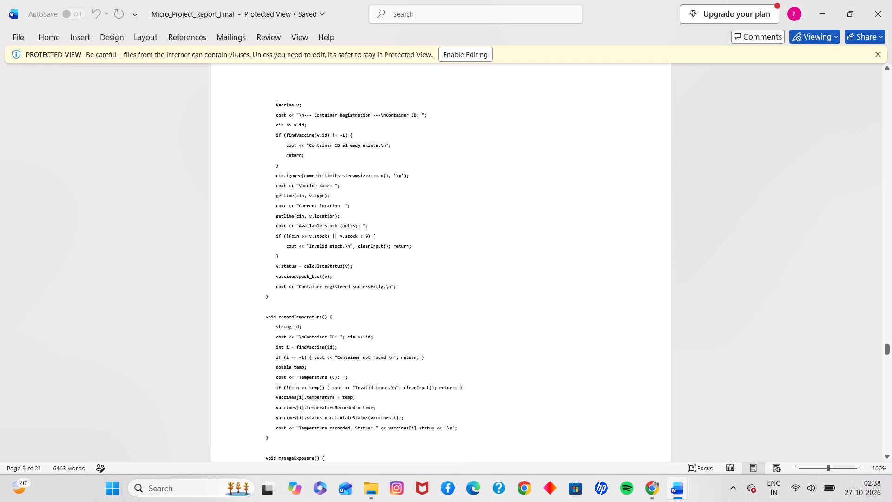
{"action": "scroll", "coordinate": [477, 312], "scroll_direction": "down", "scroll_amount": 3}
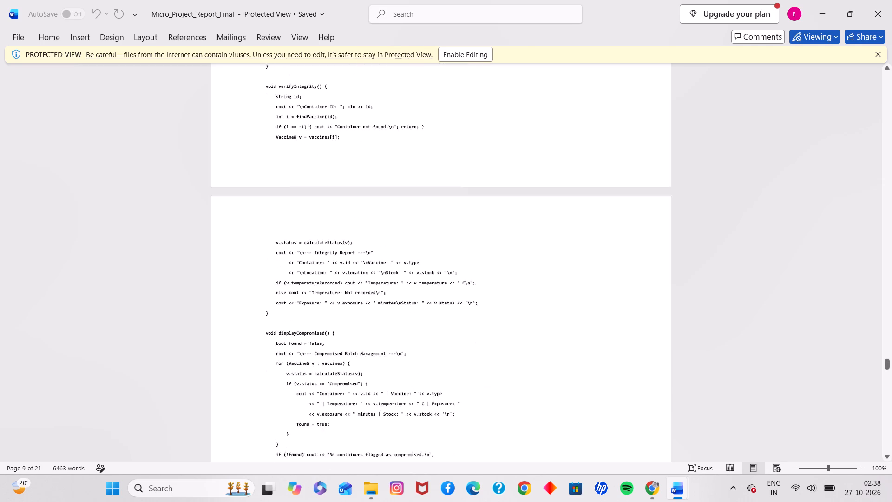
{"action": "scroll", "coordinate": [477, 312], "scroll_direction": "down", "scroll_amount": 5}
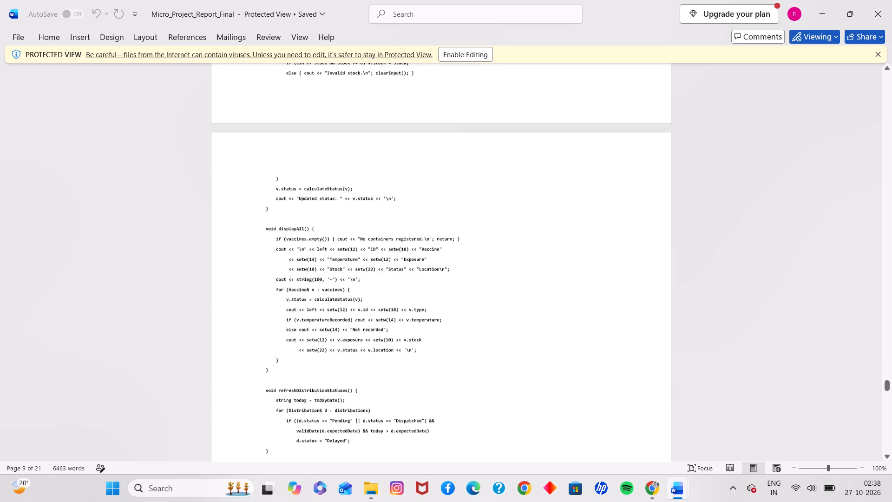
Read the rest of the Appendix A code, covering the distribution functions, the dashboard summary and the main menu.
{"action": "scroll", "coordinate": [477, 312], "scroll_direction": "down", "scroll_amount": 6}
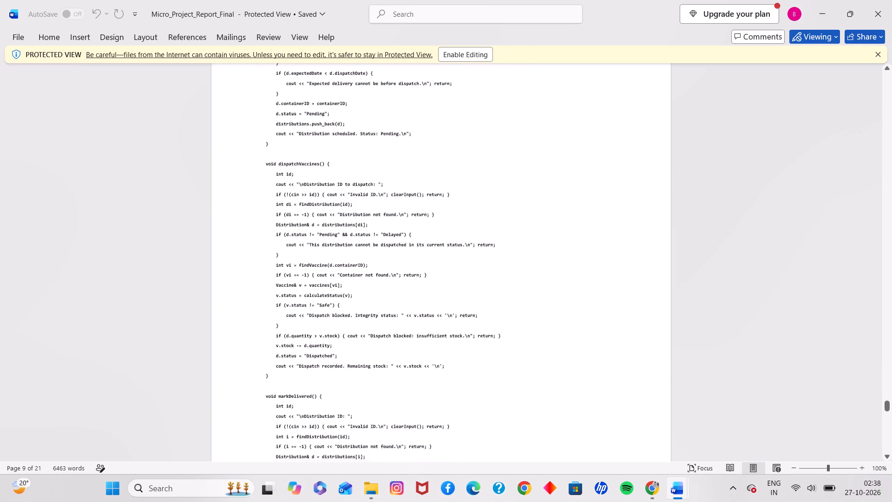
{"action": "scroll", "coordinate": [477, 312], "scroll_direction": "down", "scroll_amount": 6}
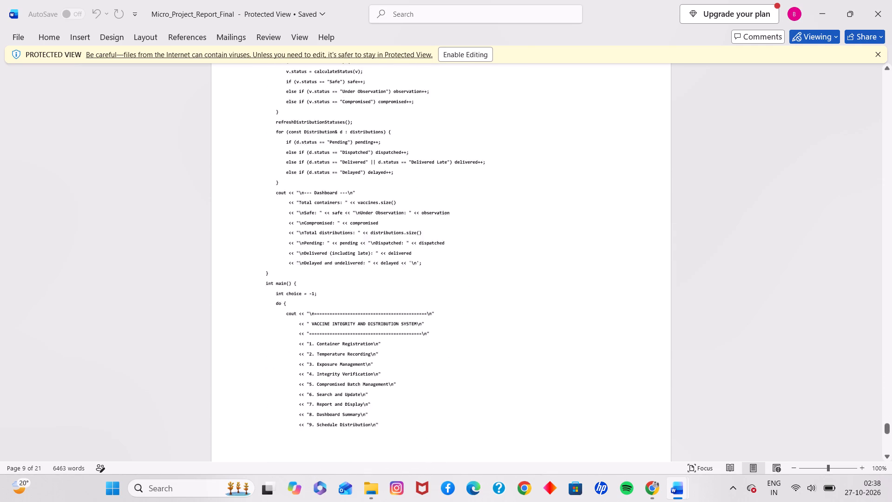
{"action": "scroll", "coordinate": [477, 312], "scroll_direction": "down", "scroll_amount": 4}
Review Appendix B, the suggested demonstration sequence, through to the end of the report.
{"action": "scroll", "coordinate": [477, 312], "scroll_direction": "down", "scroll_amount": 1}
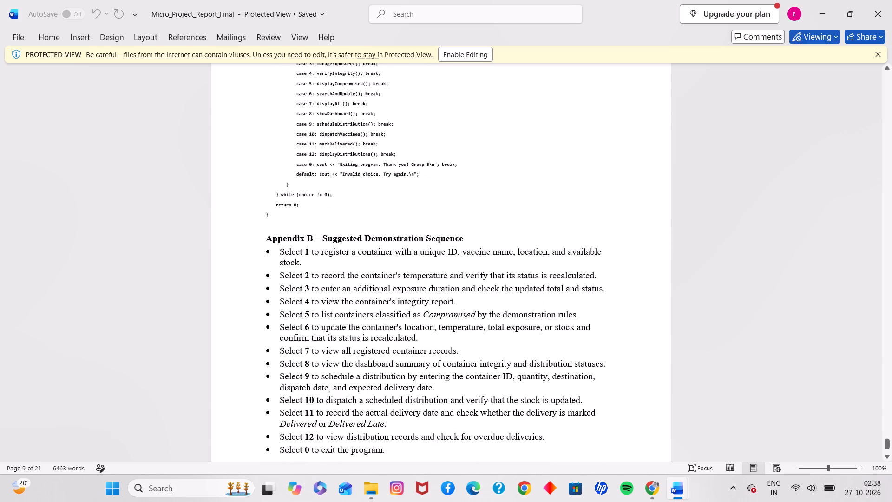
{"action": "scroll", "coordinate": [477, 312], "scroll_direction": "down", "scroll_amount": 1}
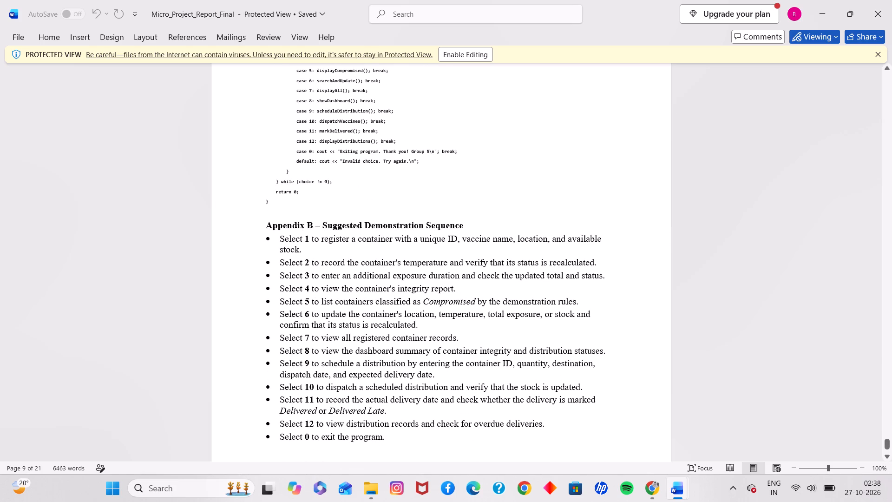
{"action": "scroll", "coordinate": [401, 251], "scroll_direction": "down", "scroll_amount": 1}
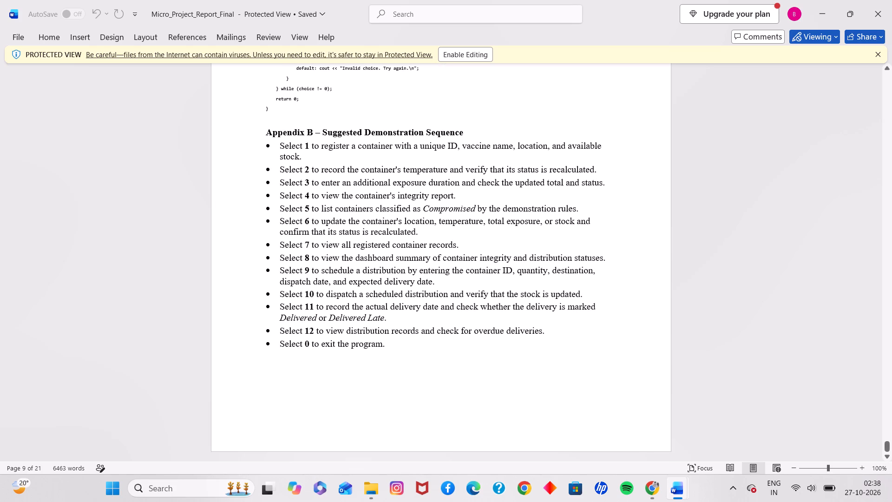
{"action": "scroll", "coordinate": [314, 195], "scroll_direction": "down", "scroll_amount": 2}
Close the Micro_Project_Report_Final document.
{"action": "left_click", "coordinate": [870, 16]}
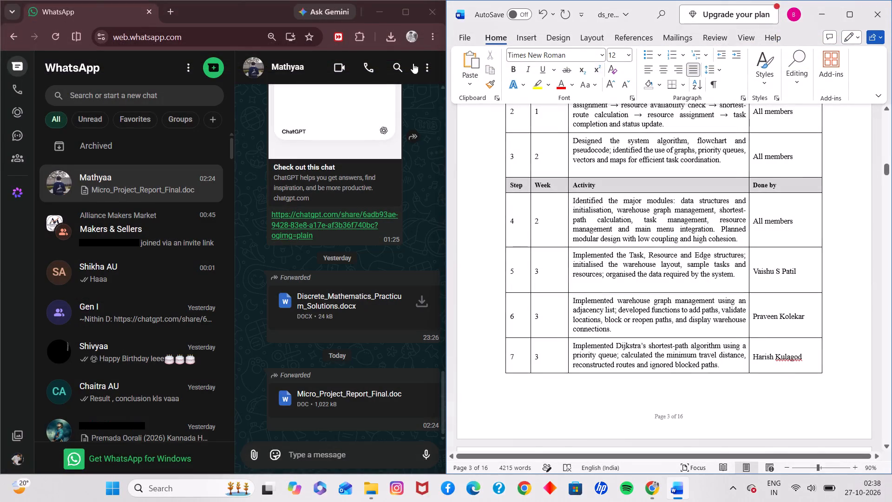
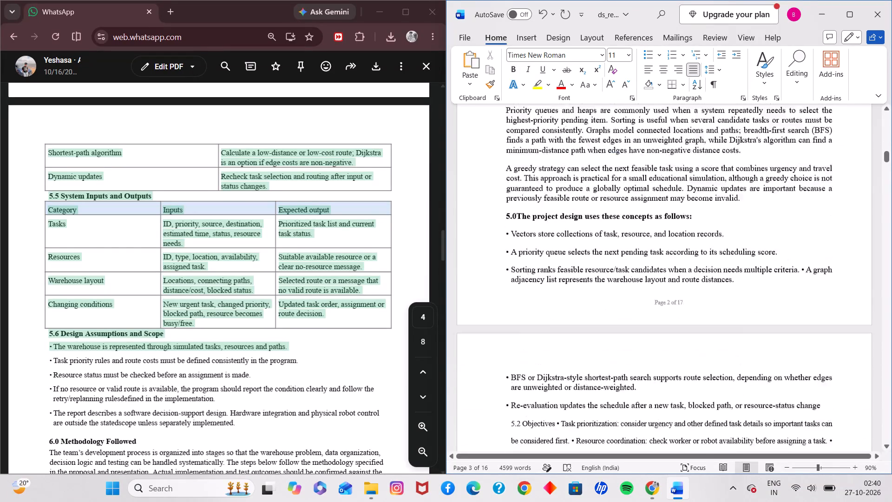
In the Word report, check the run-together text of sections 5.2 to 5.6 preceding the 5.1 Actual Methodology Followed heading.
{"action": "scroll", "coordinate": [628, 215], "scroll_direction": "up", "scroll_amount": 4}
{"action": "scroll", "coordinate": [628, 215], "scroll_direction": "down", "scroll_amount": 5}
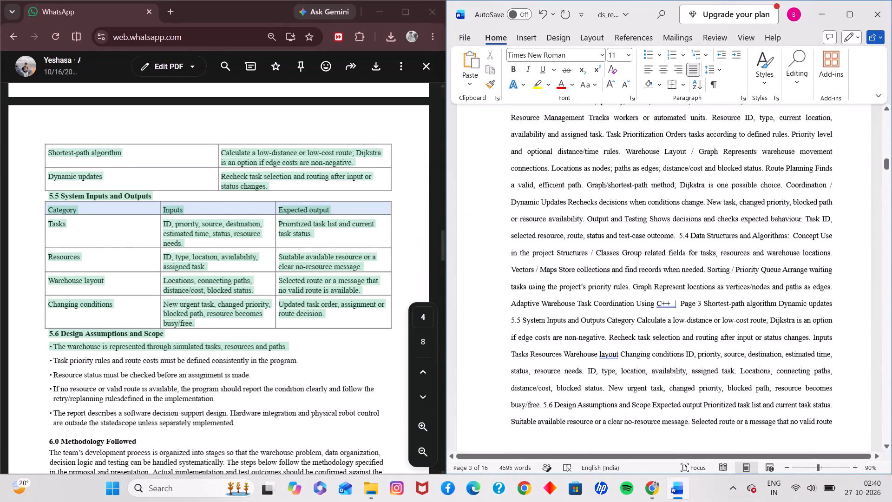
{"action": "scroll", "coordinate": [628, 215], "scroll_direction": "down", "scroll_amount": 2}
{"action": "scroll", "coordinate": [628, 215], "scroll_direction": "up", "scroll_amount": 1}
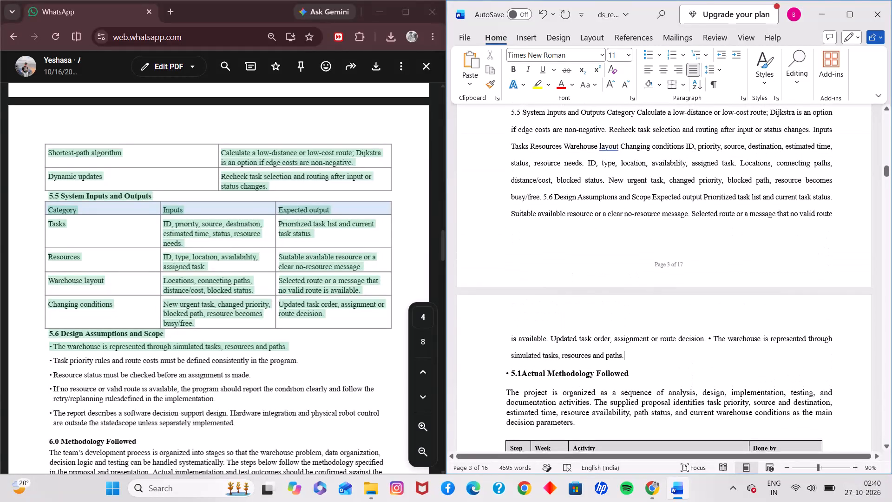
{"action": "scroll", "coordinate": [628, 215], "scroll_direction": "up", "scroll_amount": 1}
{"action": "left_click", "coordinate": [628, 215]}
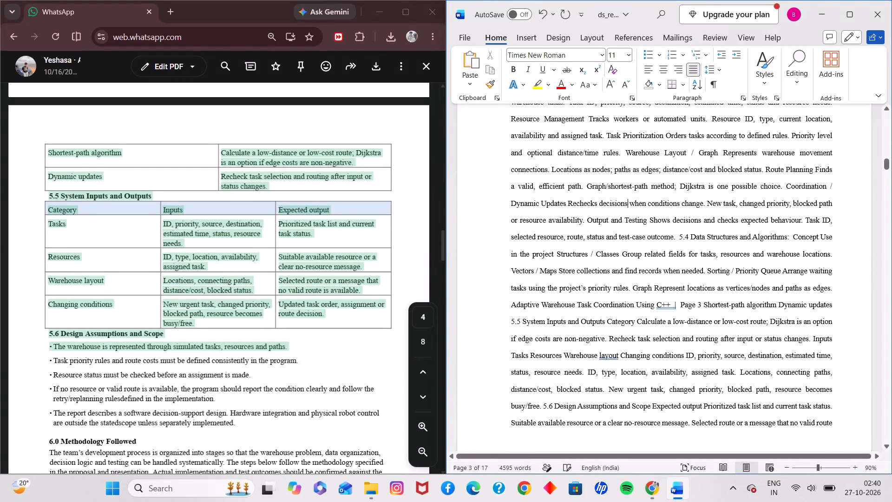
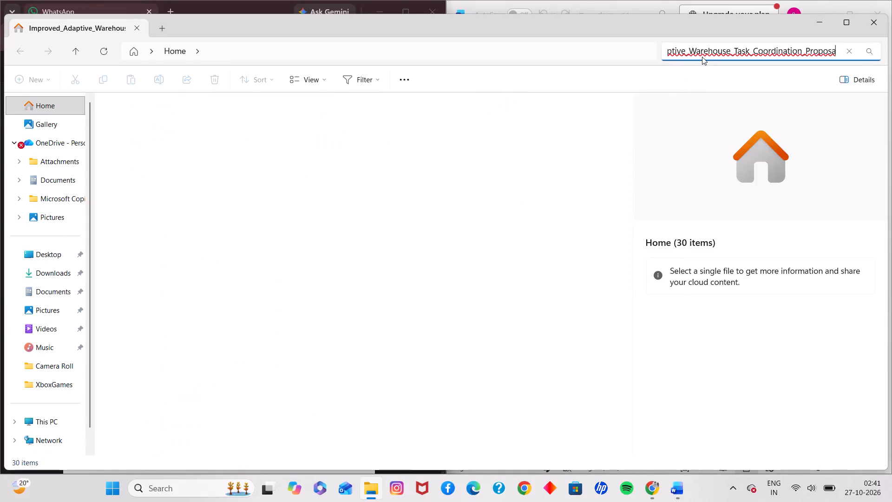
Search the files for Improved_Adaptive_Warehouse_Task_Coordination_Propos and open the 340 KB PDF proposal ending in (1).
{"action": "key", "text": "BackSpace"}
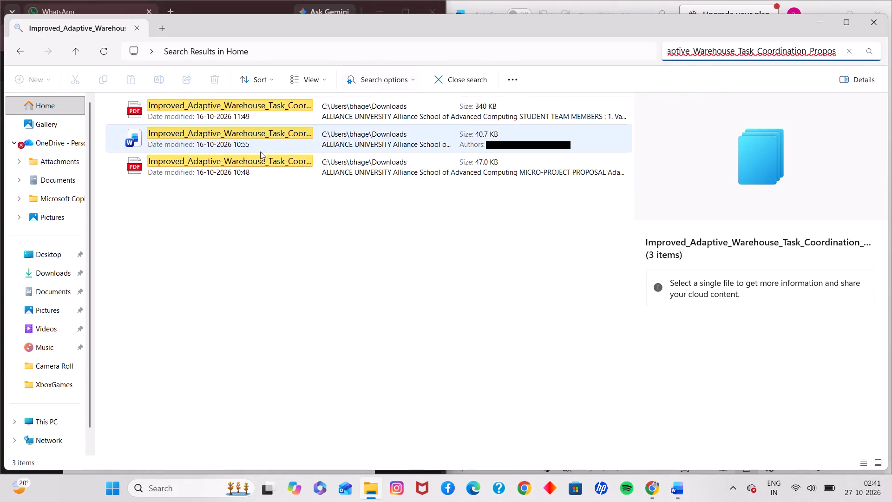
{"action": "double_click", "coordinate": [266, 119]}
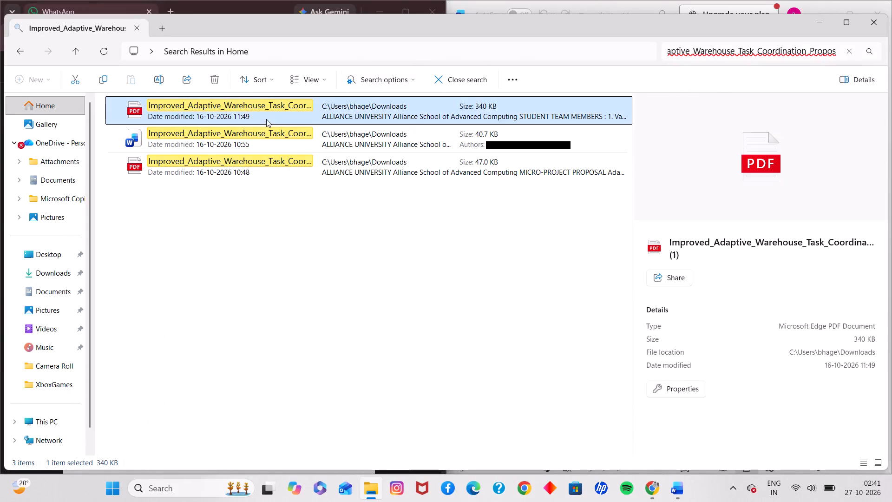
Skim the PDF proposal from the rationale through course outcomes and testing to the work plan and action plan.
{"action": "scroll", "coordinate": [258, 273], "scroll_direction": "down", "scroll_amount": 1}
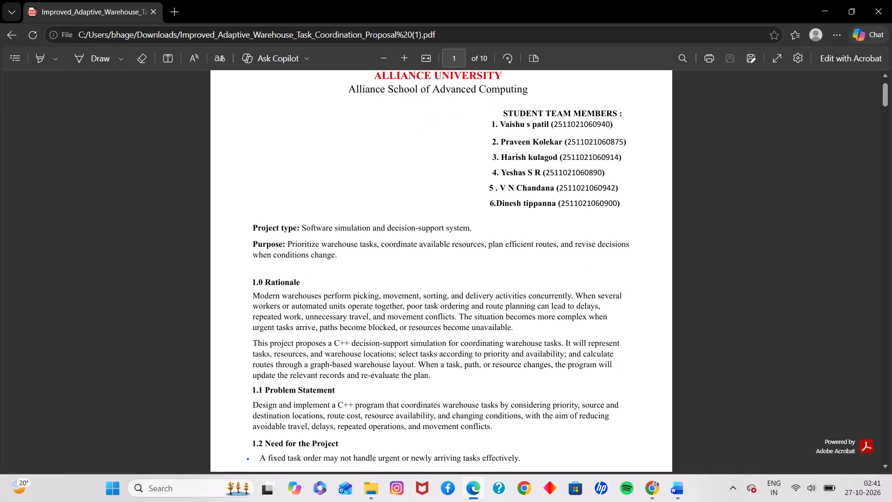
{"action": "scroll", "coordinate": [258, 273], "scroll_direction": "down", "scroll_amount": 4}
{"action": "right_click", "coordinate": [258, 273]}
{"action": "scroll", "coordinate": [258, 273], "scroll_direction": "down", "scroll_amount": 3}
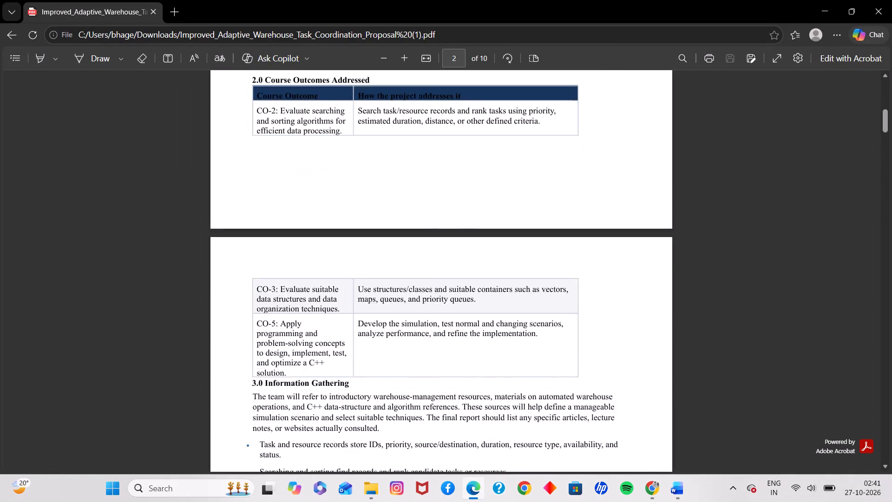
{"action": "scroll", "coordinate": [258, 273], "scroll_direction": "down", "scroll_amount": 8}
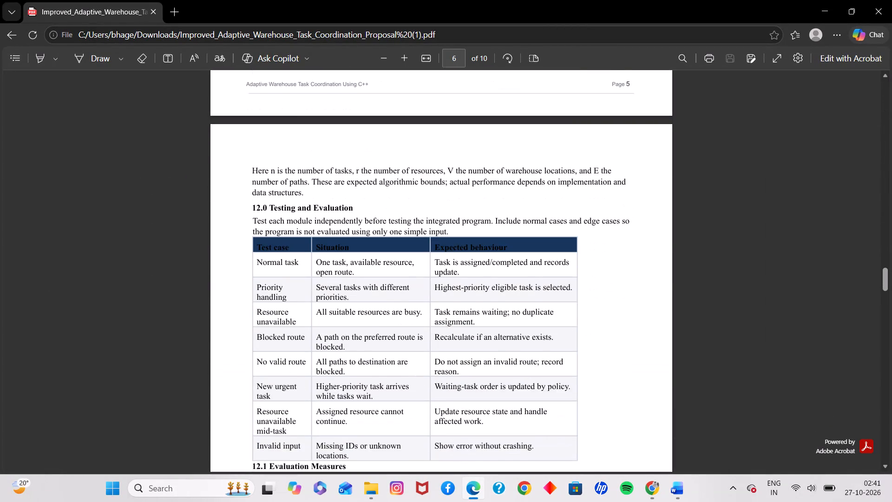
{"action": "scroll", "coordinate": [258, 273], "scroll_direction": "down", "scroll_amount": 5}
{"action": "scroll", "coordinate": [258, 273], "scroll_direction": "up", "scroll_amount": 3}
{"action": "scroll", "coordinate": [258, 273], "scroll_direction": "down", "scroll_amount": 5}
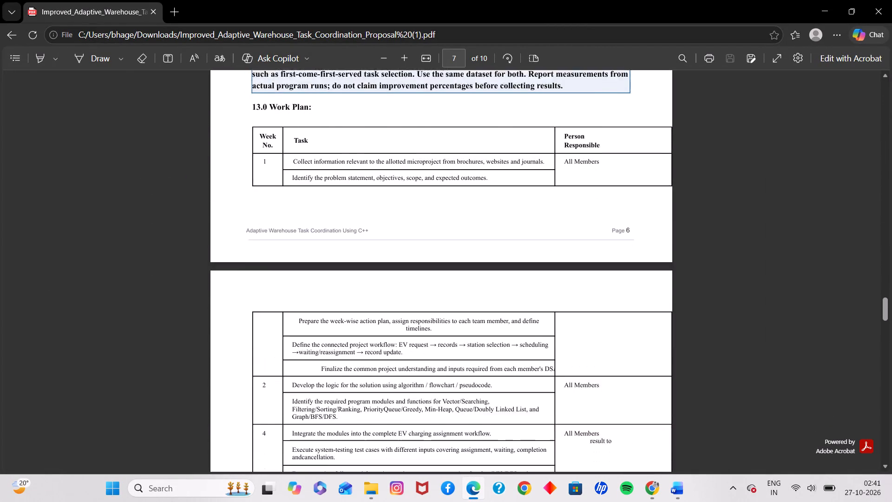
{"action": "scroll", "coordinate": [258, 273], "scroll_direction": "down", "scroll_amount": 4}
{"action": "scroll", "coordinate": [258, 273], "scroll_direction": "up", "scroll_amount": 6}
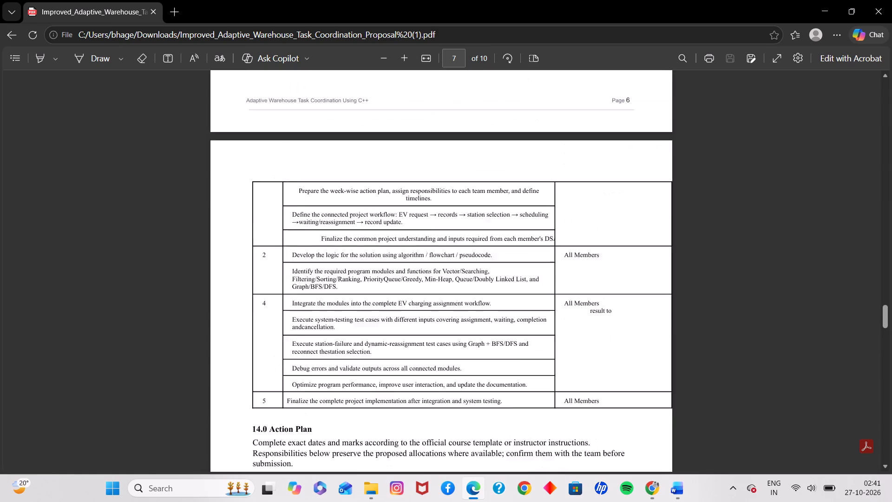
{"action": "scroll", "coordinate": [258, 273], "scroll_direction": "up", "scroll_amount": 14}
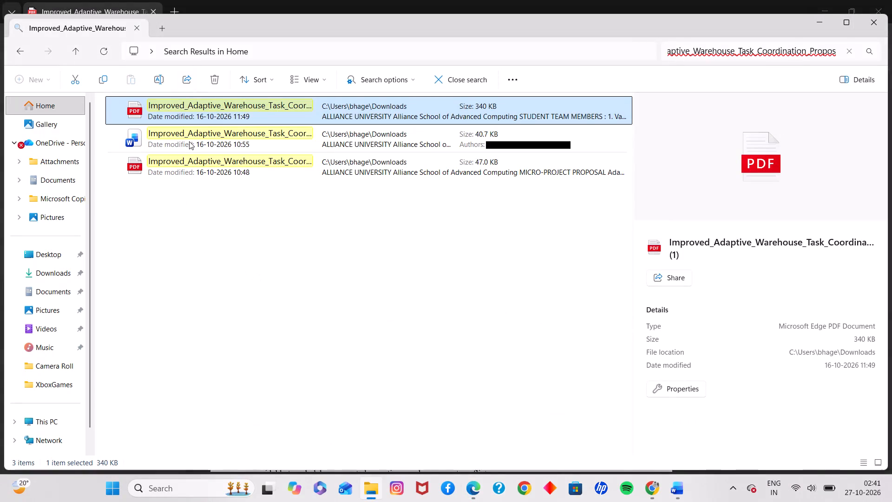
Open the Word version of the warehouse task coordination proposal, check its opening page, and close it.
{"action": "double_click", "coordinate": [189, 141]}
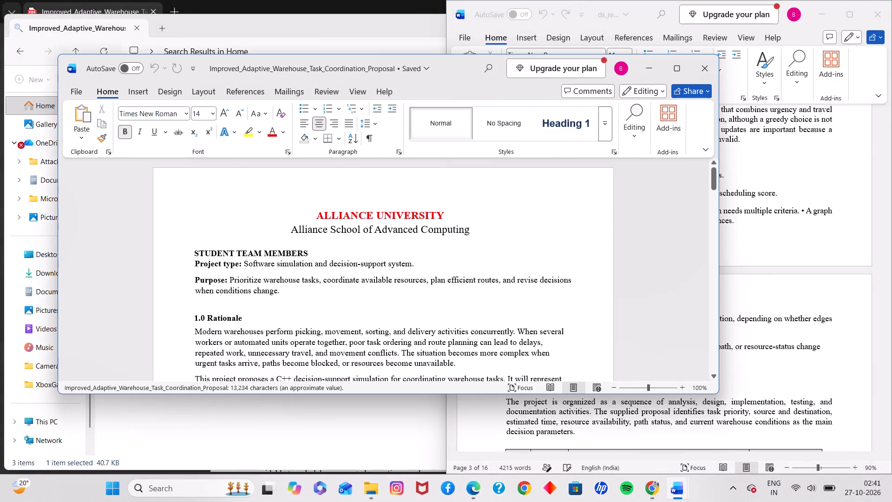
{"action": "scroll", "coordinate": [367, 218], "scroll_direction": "down", "scroll_amount": 2}
{"action": "scroll", "coordinate": [367, 218], "scroll_direction": "up", "scroll_amount": 5}
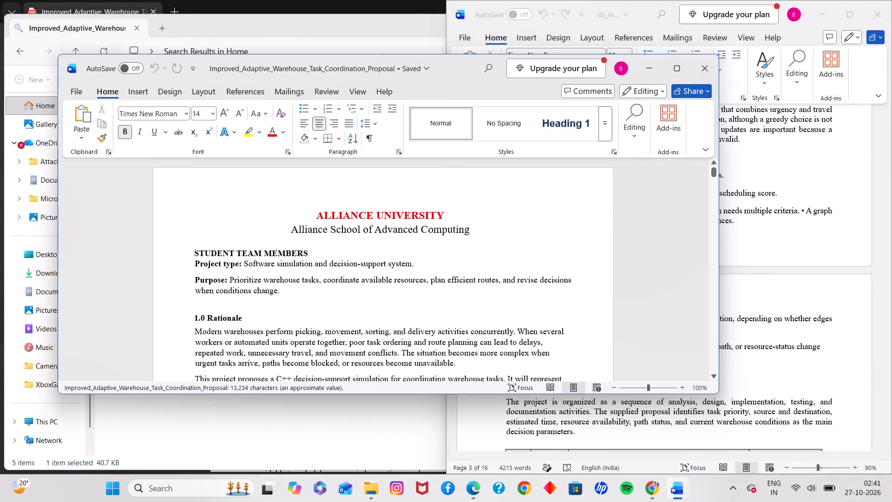
{"action": "left_click", "coordinate": [698, 71]}
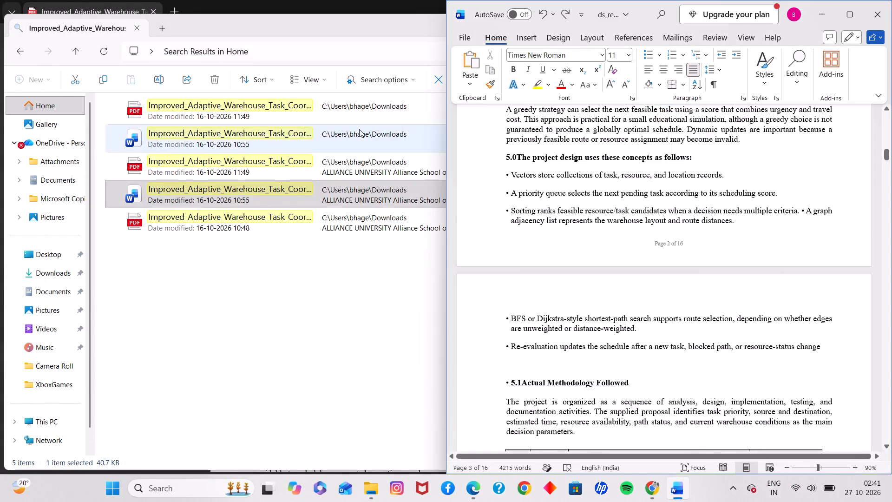
Open the 47 KB PDF version of the proposal, check its first page, and close the PDF viewer.
{"action": "double_click", "coordinate": [247, 213]}
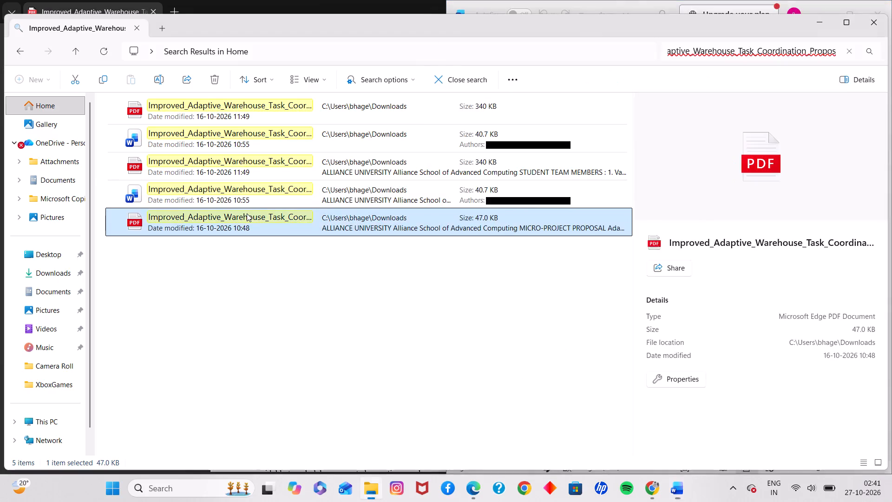
{"action": "scroll", "coordinate": [247, 213], "scroll_direction": "down", "scroll_amount": 4}
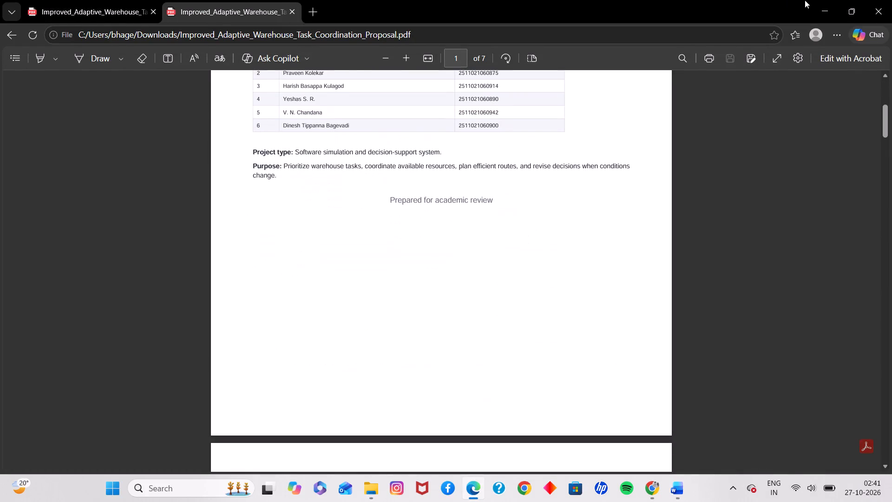
{"action": "left_click", "coordinate": [891, 0]}
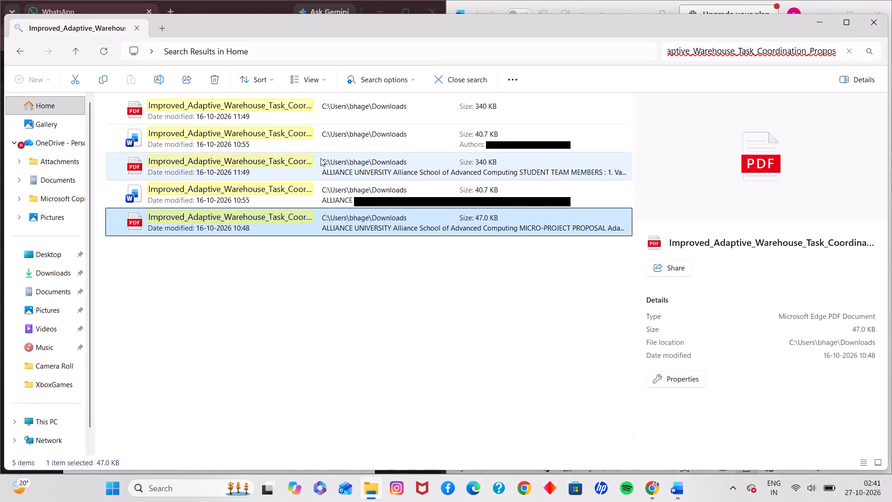
Reopen the 340 KB PDF proposal ending in (1) from the search results.
{"action": "double_click", "coordinate": [313, 167]}
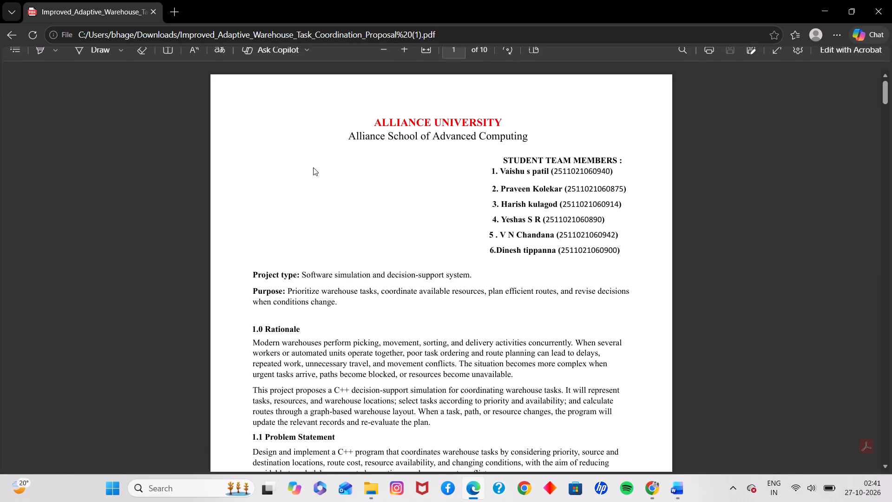
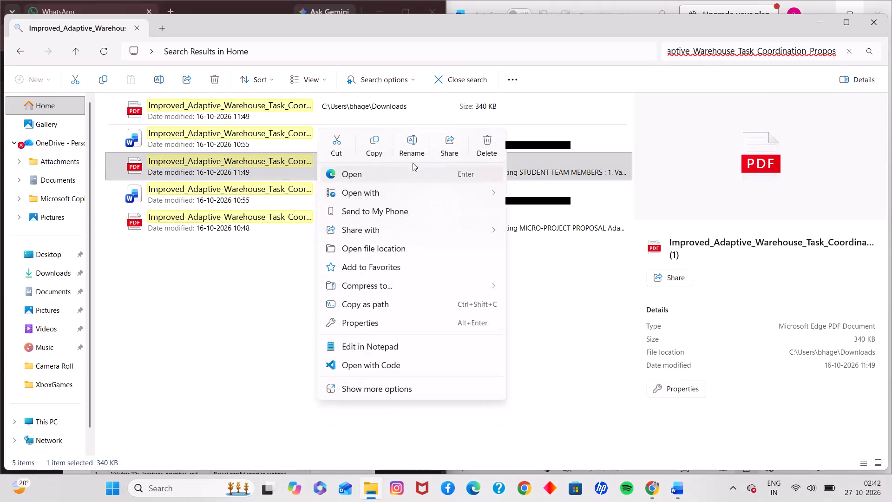
Open the selected 340 KB PDF proposal ending in (1) in Word, using that app just once.
{"action": "left_click", "coordinate": [476, 188]}
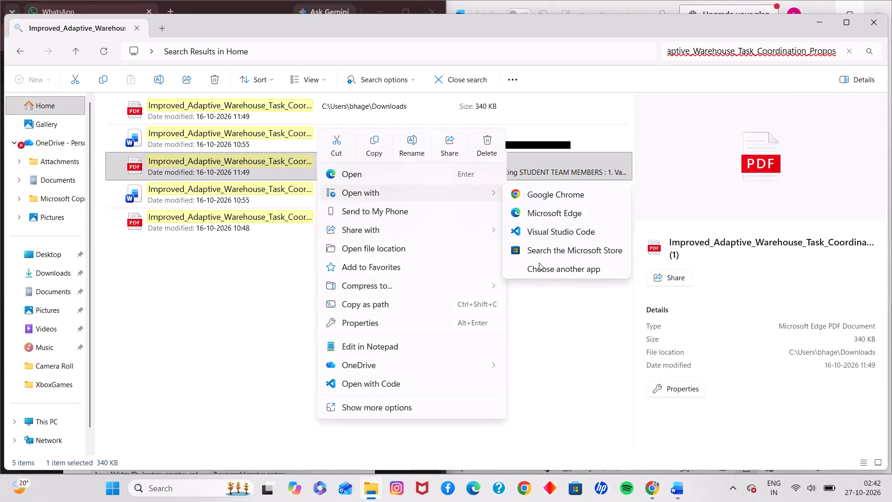
{"action": "left_click", "coordinate": [539, 263]}
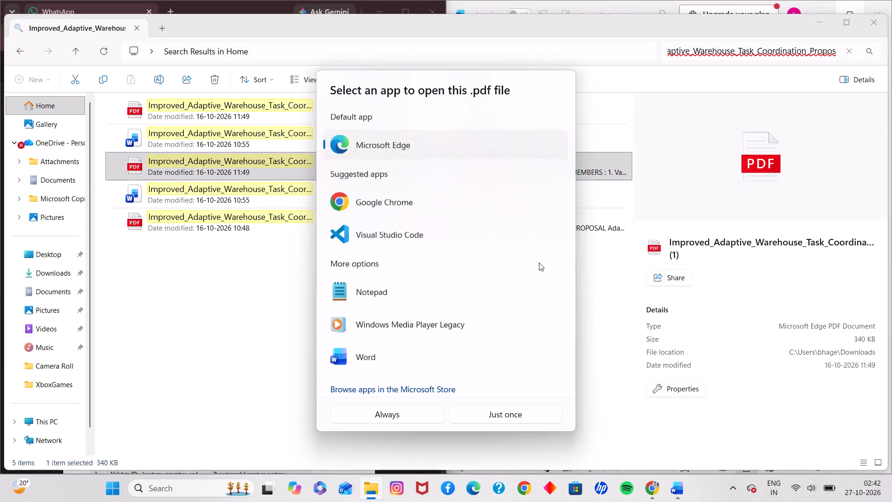
{"action": "left_click", "coordinate": [376, 362]}
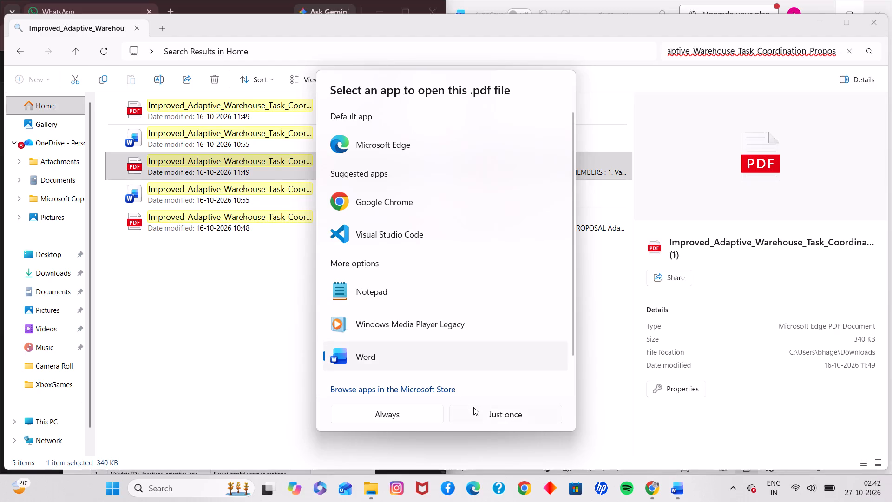
{"action": "left_click", "coordinate": [492, 422]}
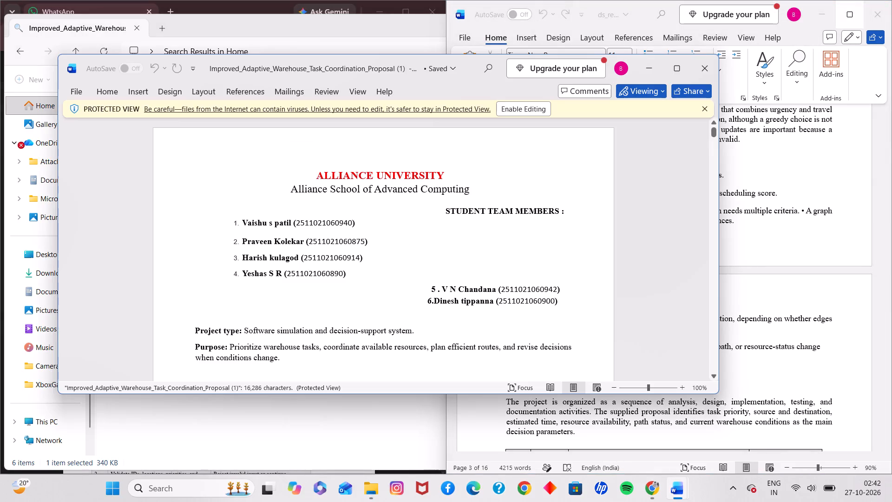
Arrange the proposal window side by side with the open ds_report_final report, each filling half the screen.
{"action": "left_click", "coordinate": [679, 72]}
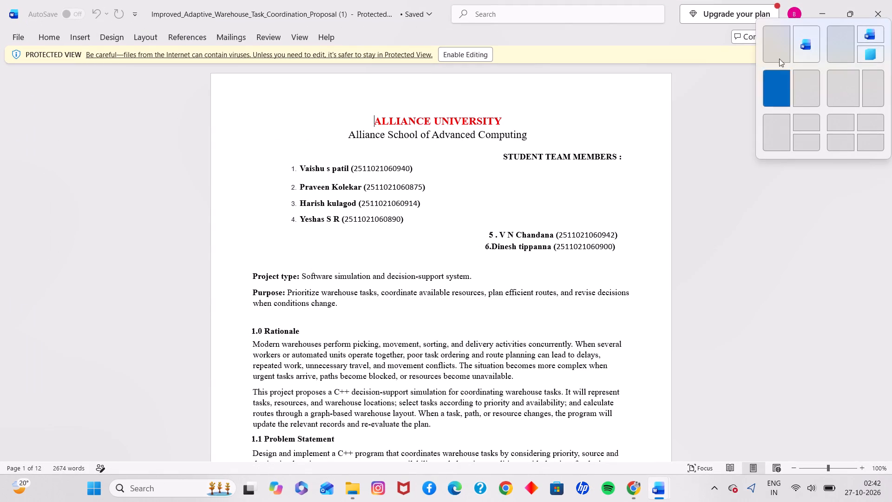
{"action": "left_click", "coordinate": [780, 52]}
Read through the proposal from the rationale and course outcomes to the information gathering and objectives sections.
{"action": "scroll", "coordinate": [343, 220], "scroll_direction": "down", "scroll_amount": 1}
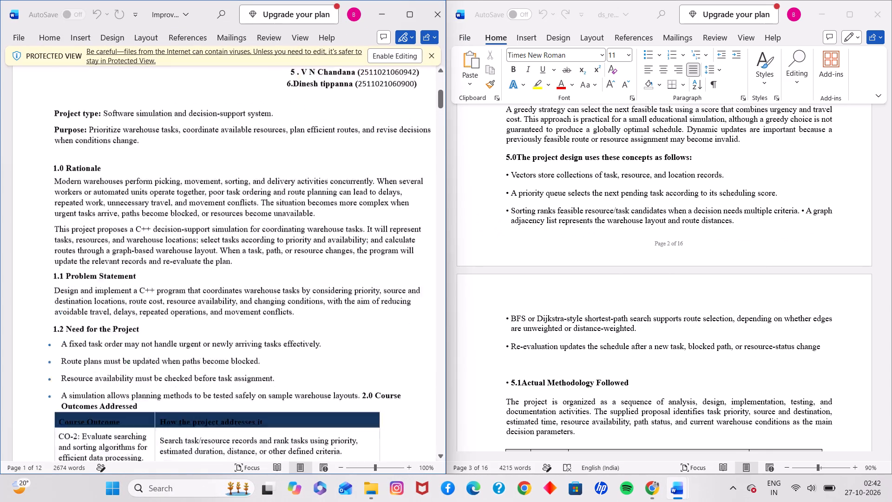
{"action": "scroll", "coordinate": [343, 220], "scroll_direction": "down", "scroll_amount": 1}
{"action": "scroll", "coordinate": [233, 256], "scroll_direction": "down", "scroll_amount": 2}
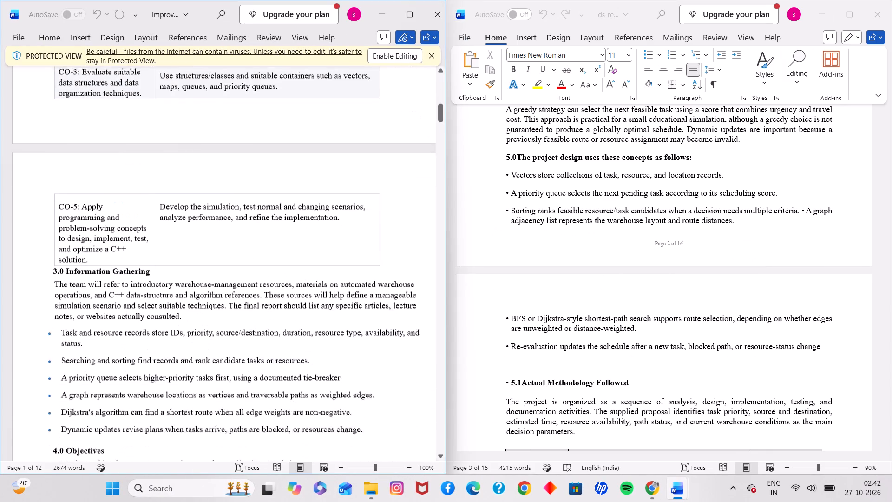
{"action": "scroll", "coordinate": [233, 256], "scroll_direction": "down", "scroll_amount": 2}
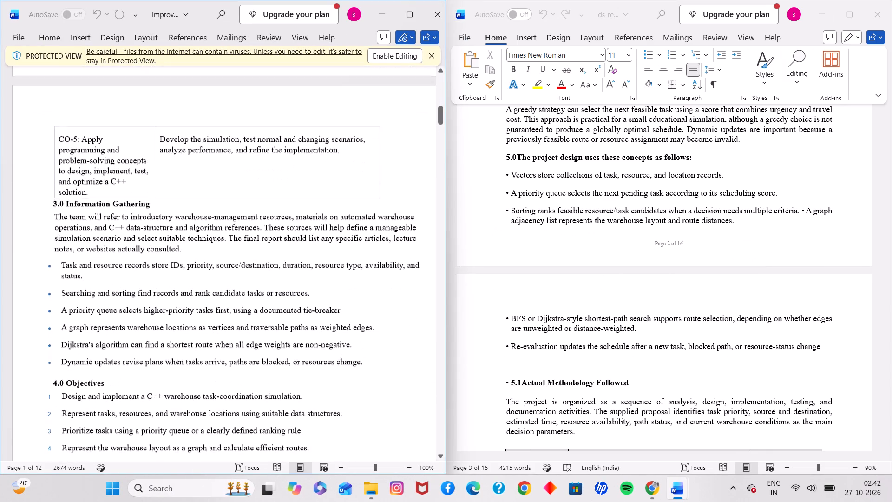
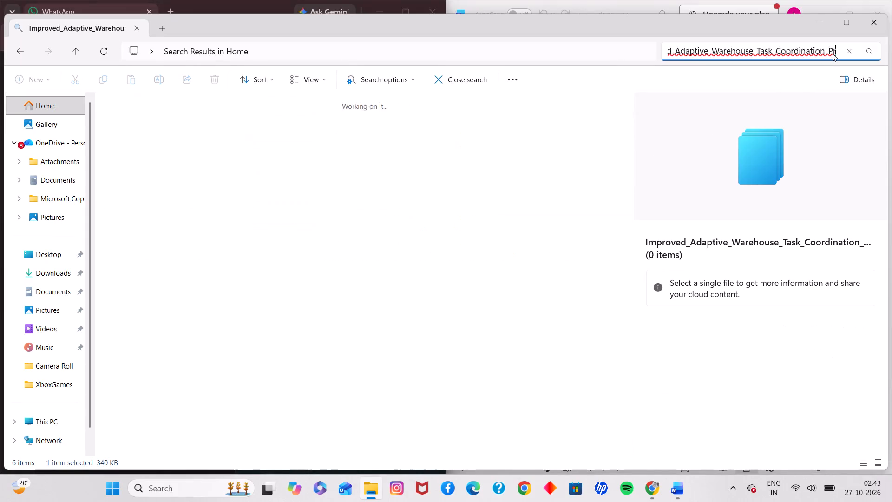
Search the files for Improved_Adaptive_Warehouse_Task_Coordination final report, replacing the proposal ending of the search term.
{"action": "key", "text": "BackSpace"}
{"action": "key", "text": "BackSpace"}
{"action": "key", "text": "BackSpace"}
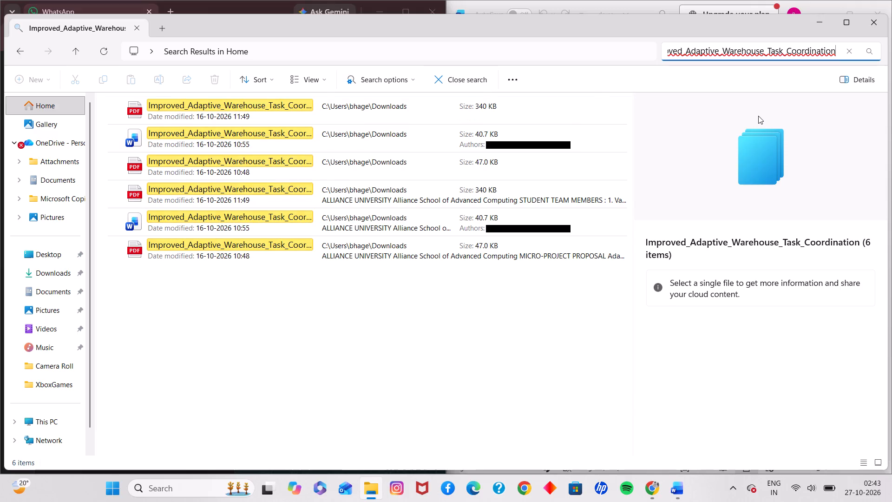
{"action": "key", "text": "space"}
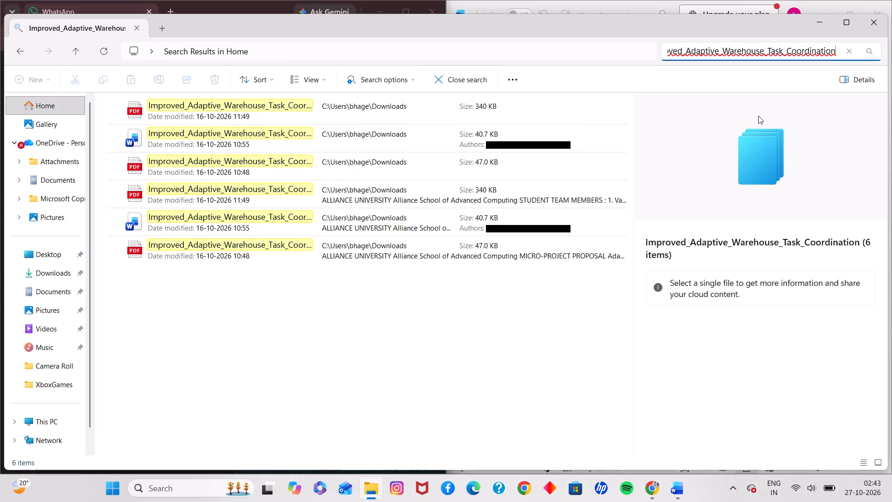
{"action": "type", "text": "final"}
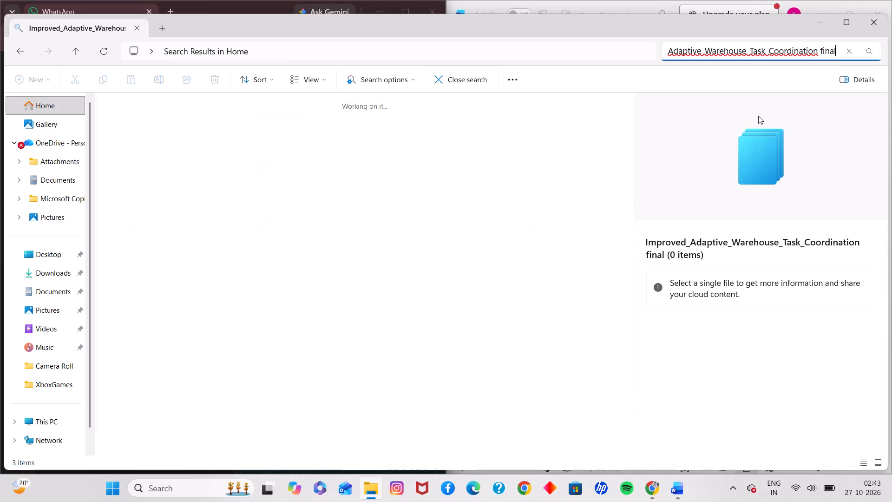
{"action": "key", "text": "space"}
{"action": "type", "text": "repo"}
{"action": "type", "text": "rt"}
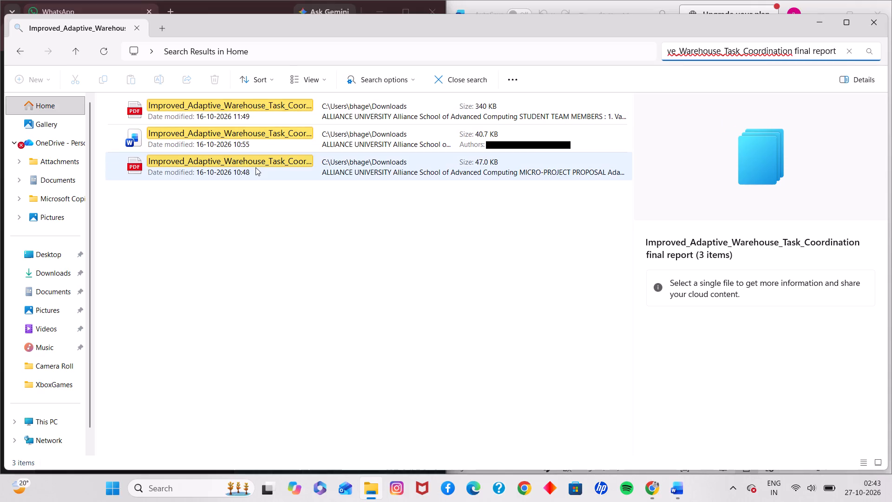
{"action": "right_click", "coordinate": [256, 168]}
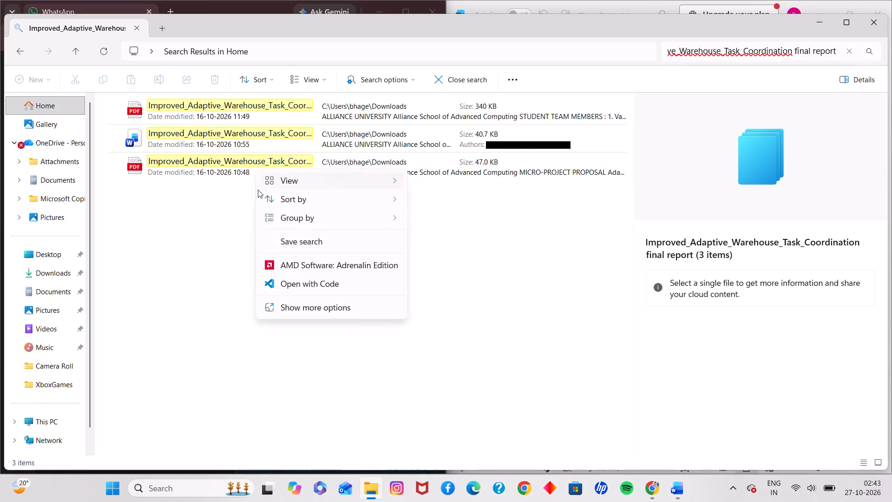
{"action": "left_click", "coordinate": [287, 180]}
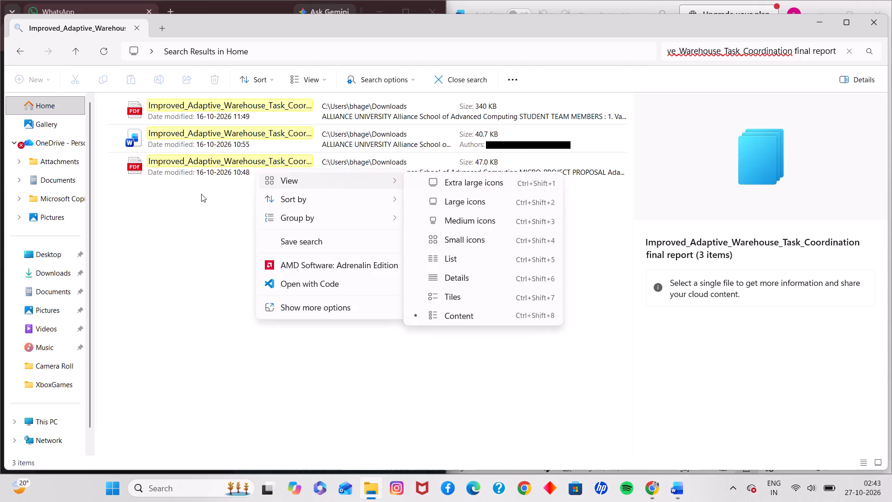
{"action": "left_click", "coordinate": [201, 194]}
Open the 340 KB PDF from the search results, skim it from the rationale to testing and evaluation, and close it.
{"action": "double_click", "coordinate": [221, 105]}
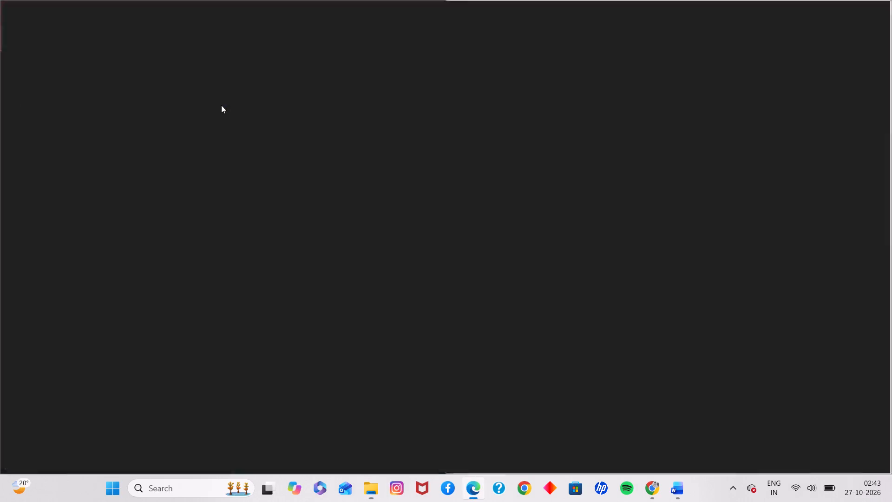
{"action": "scroll", "coordinate": [247, 197], "scroll_direction": "down", "scroll_amount": 3}
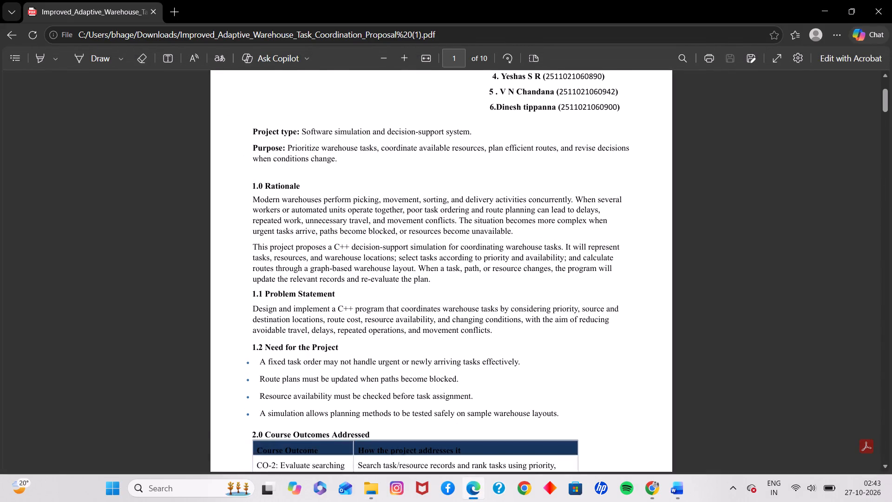
{"action": "scroll", "coordinate": [247, 197], "scroll_direction": "down", "scroll_amount": 10}
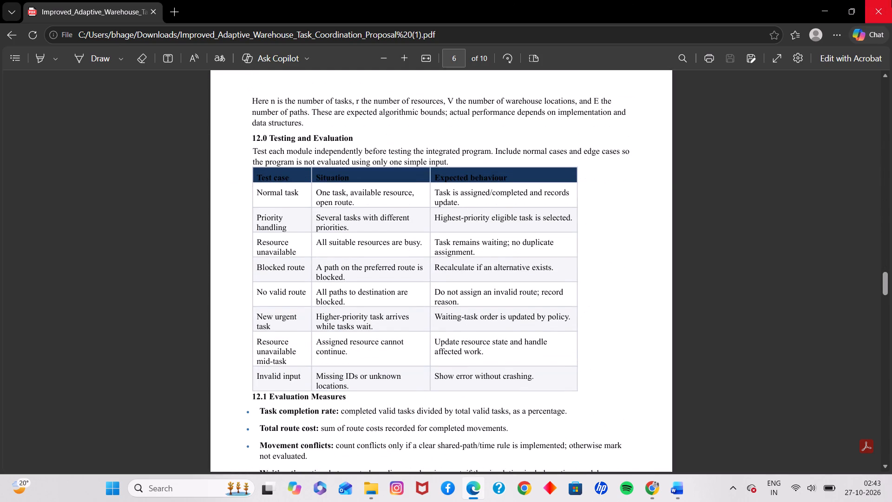
{"action": "left_click", "coordinate": [891, 0]}
Open the 47.0 KB PDF from the search results and skim its objectives and scope sections.
{"action": "double_click", "coordinate": [334, 165]}
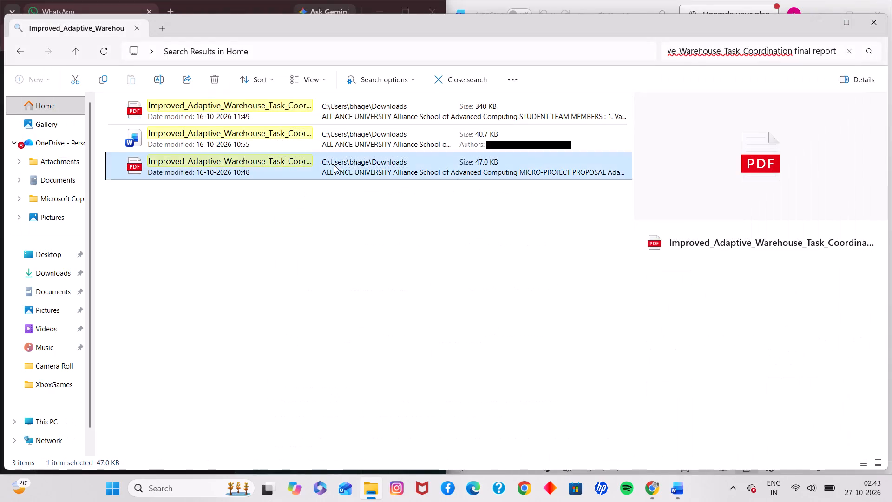
{"action": "scroll", "coordinate": [334, 165], "scroll_direction": "down", "scroll_amount": 10}
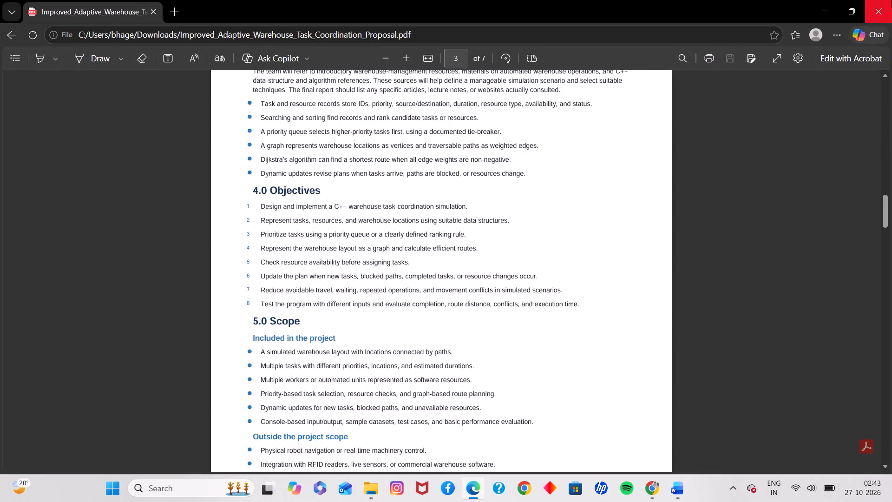
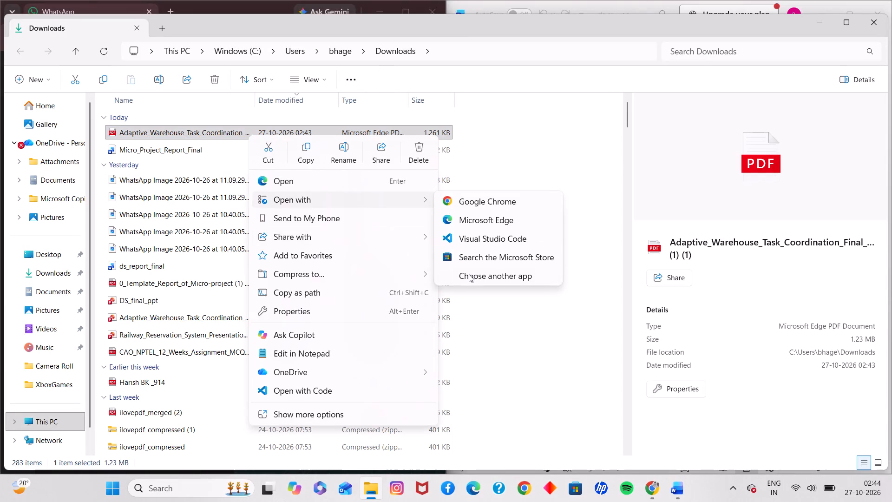
Open the Adaptive_Warehouse_Task_Coordination_Final_Report (1) (1) PDF from Downloads in Word, for this one time only.
{"action": "left_click", "coordinate": [469, 274]}
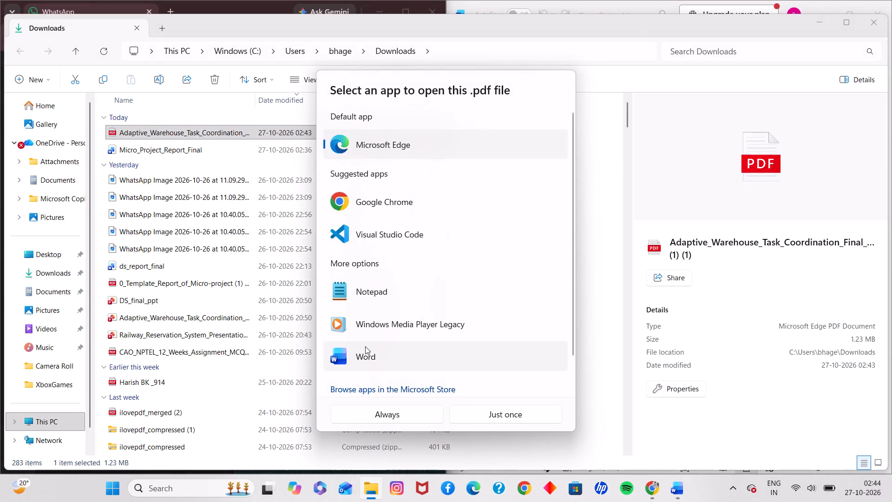
{"action": "left_click", "coordinate": [365, 346]}
{"action": "left_click", "coordinate": [464, 415]}
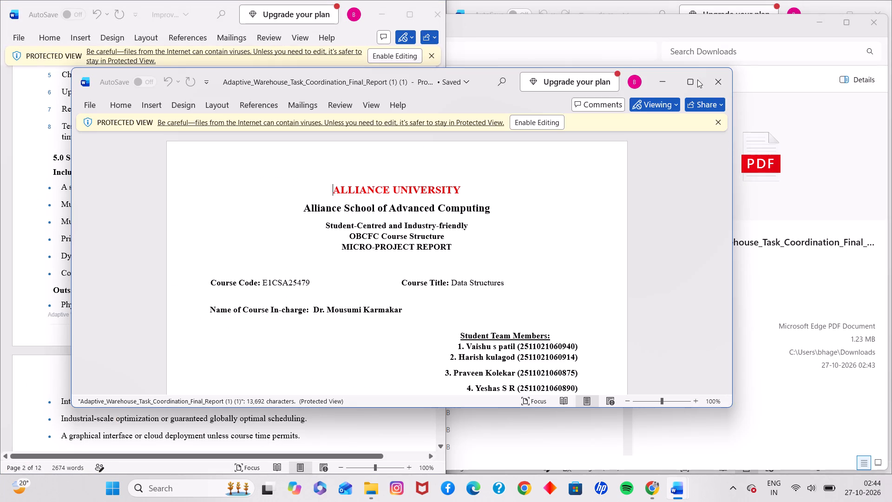
Arrange the opened final report side by side with ds_report_final, clearing away the Improved document and the Downloads window.
{"action": "left_click", "coordinate": [697, 79]}
{"action": "scroll", "coordinate": [592, 286], "scroll_direction": "down", "scroll_amount": 3}
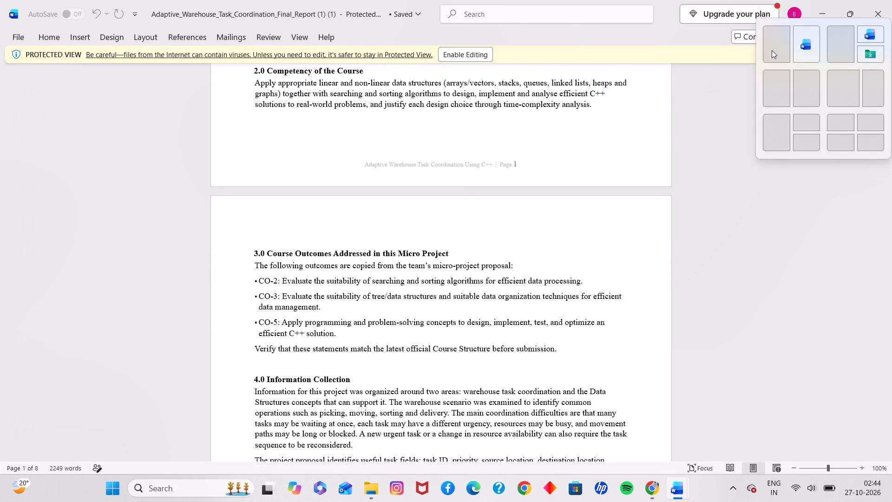
{"action": "left_click", "coordinate": [772, 50]}
{"action": "scroll", "coordinate": [586, 196], "scroll_direction": "up", "scroll_amount": 3}
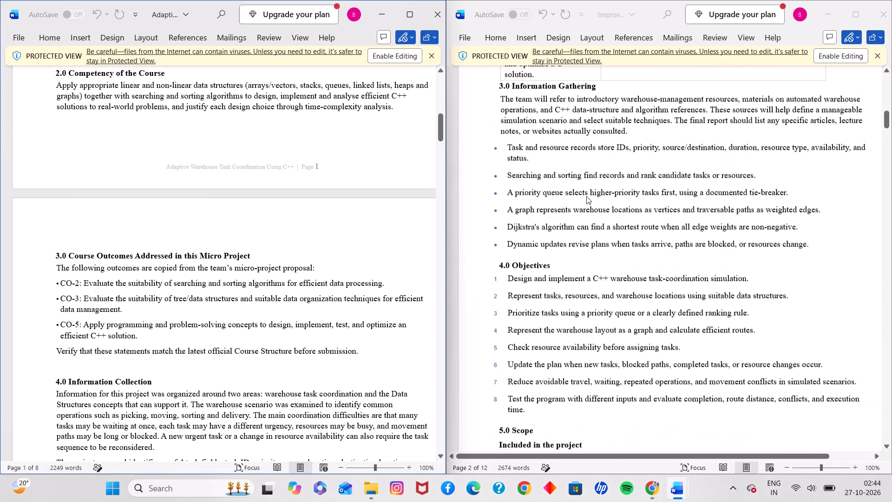
{"action": "left_click", "coordinate": [882, 14]}
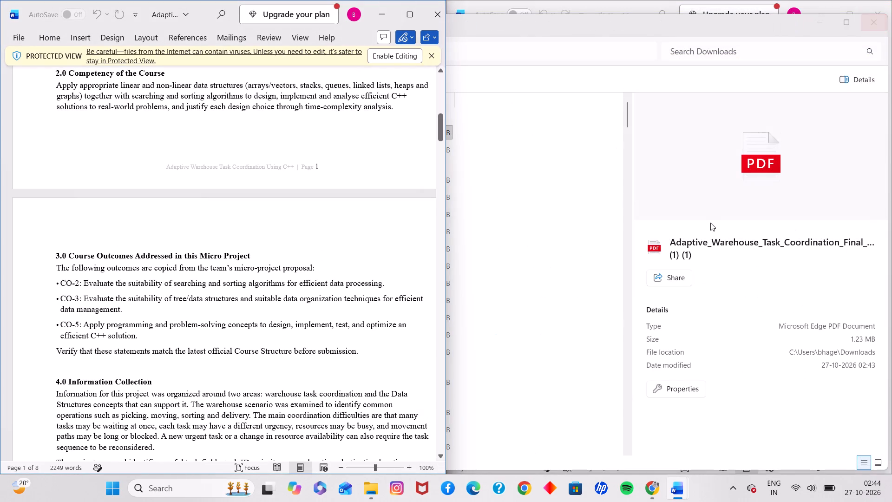
{"action": "scroll", "coordinate": [697, 243], "scroll_direction": "down", "scroll_amount": 2}
{"action": "left_click", "coordinate": [822, 26]}
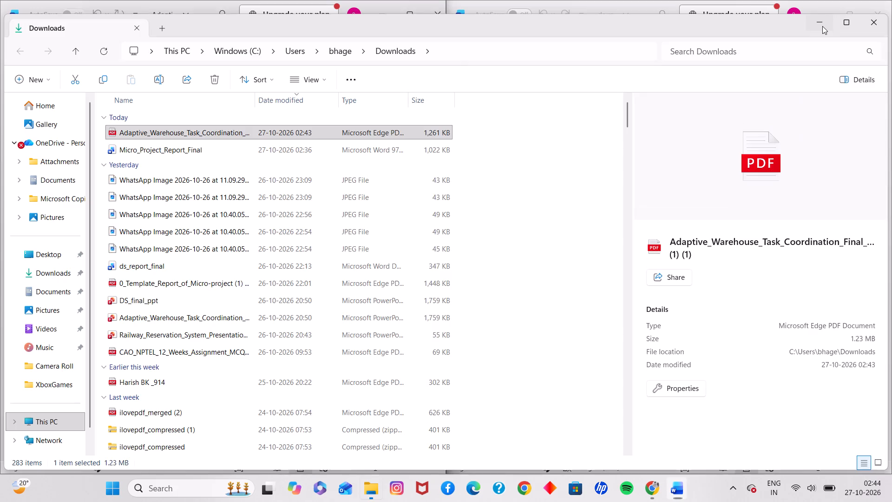
Skim the reference report from section 3.0 Course Outcomes through 7.1 Proposed Flowchart, alongside ds_report_final's section 5.
{"action": "scroll", "coordinate": [559, 238], "scroll_direction": "down", "scroll_amount": 2}
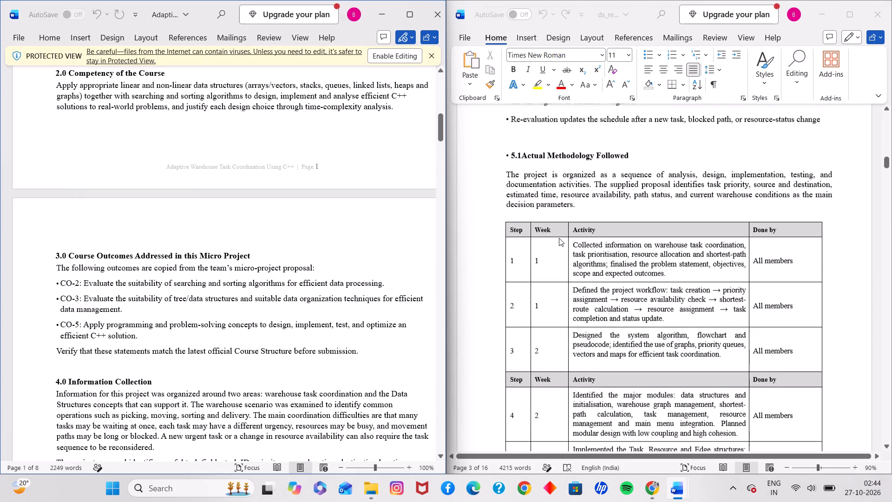
{"action": "scroll", "coordinate": [559, 238], "scroll_direction": "up", "scroll_amount": 2}
{"action": "scroll", "coordinate": [559, 238], "scroll_direction": "down", "scroll_amount": 1}
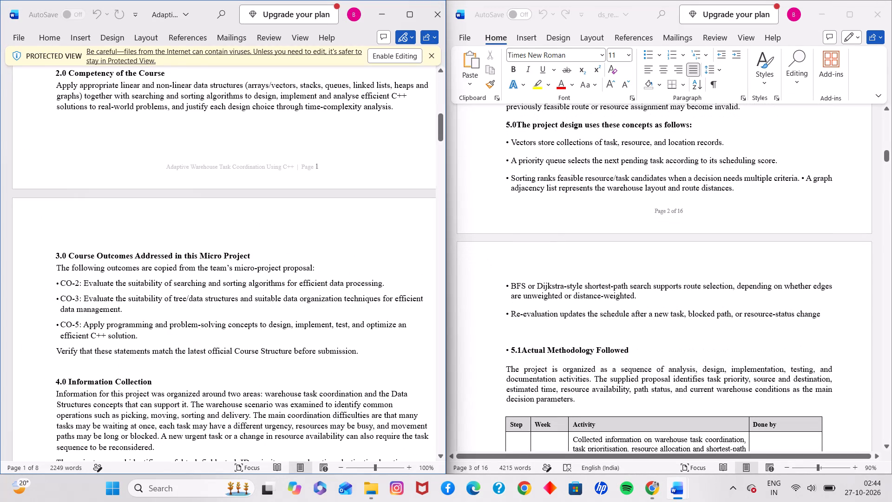
{"action": "scroll", "coordinate": [213, 307], "scroll_direction": "down", "scroll_amount": 4}
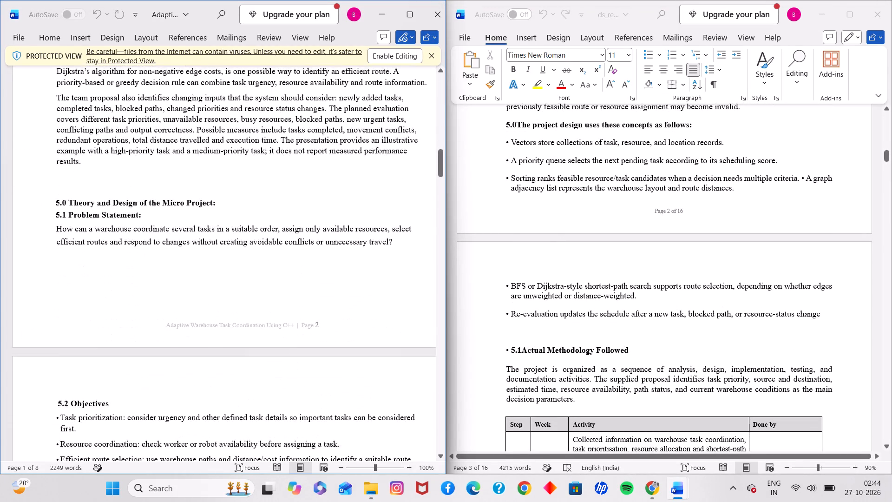
{"action": "scroll", "coordinate": [213, 307], "scroll_direction": "down", "scroll_amount": 3}
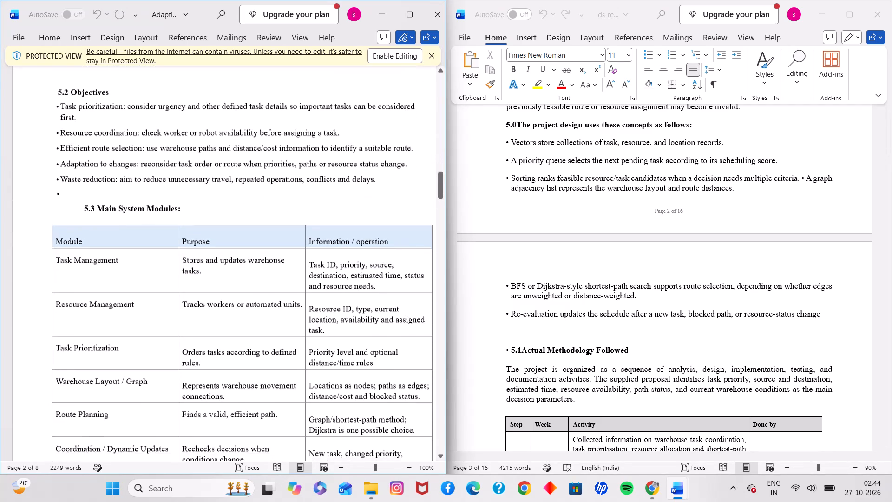
{"action": "scroll", "coordinate": [230, 302], "scroll_direction": "down", "scroll_amount": 1}
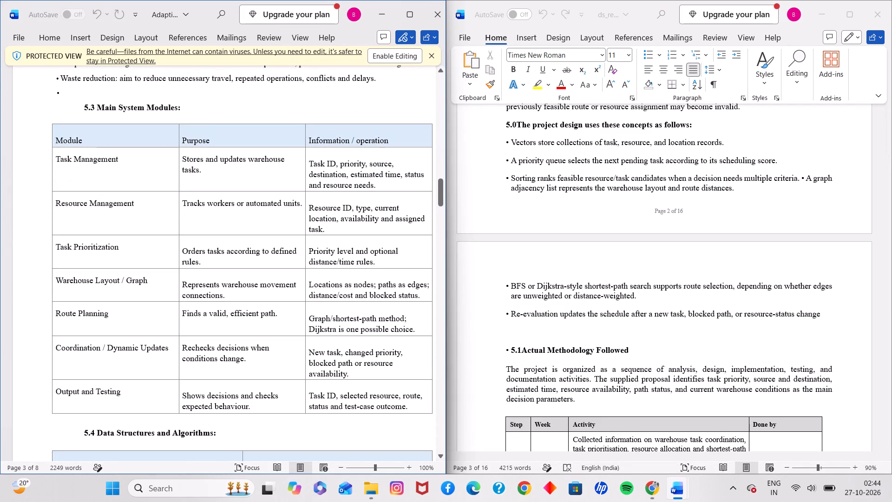
{"action": "scroll", "coordinate": [286, 211], "scroll_direction": "down", "scroll_amount": 2}
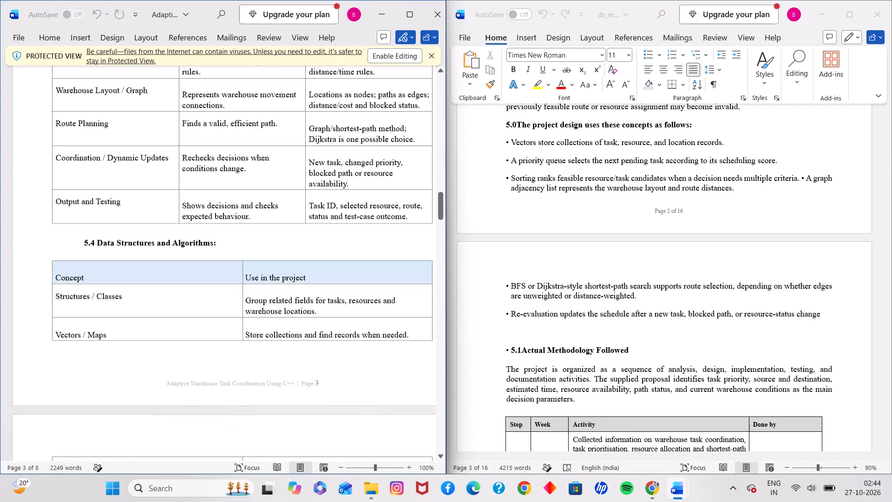
{"action": "scroll", "coordinate": [286, 211], "scroll_direction": "down", "scroll_amount": 4}
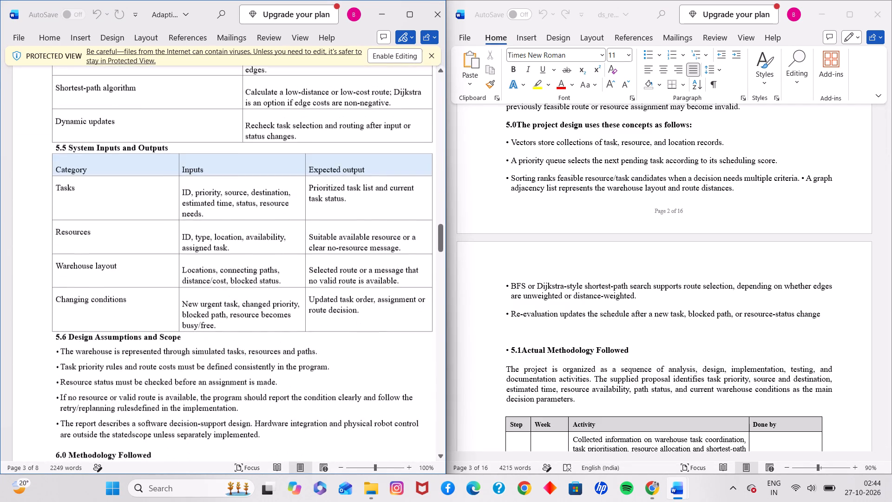
{"action": "scroll", "coordinate": [286, 211], "scroll_direction": "down", "scroll_amount": 2}
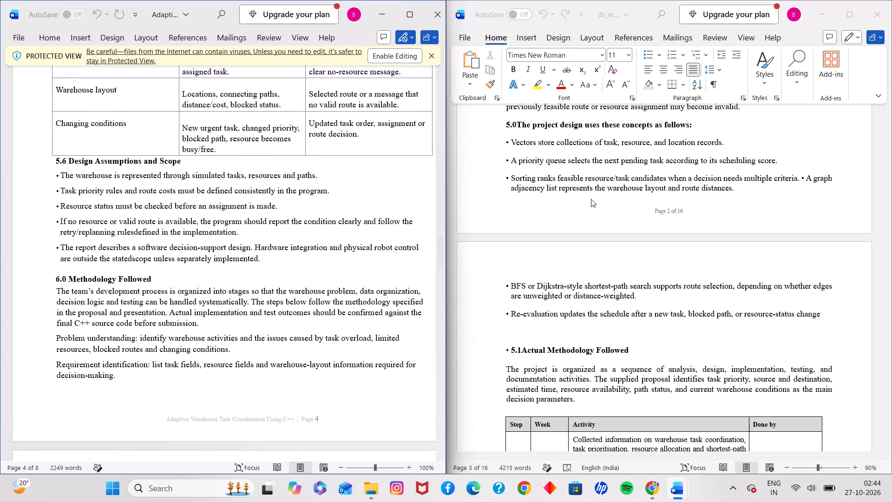
{"action": "scroll", "coordinate": [591, 199], "scroll_direction": "down", "scroll_amount": 2}
{"action": "scroll", "coordinate": [591, 199], "scroll_direction": "up", "scroll_amount": 2}
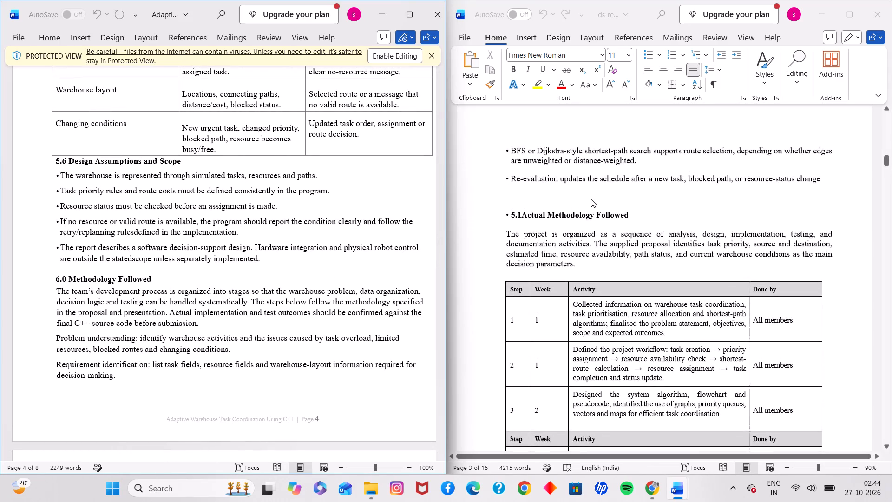
{"action": "scroll", "coordinate": [320, 310], "scroll_direction": "down", "scroll_amount": 2}
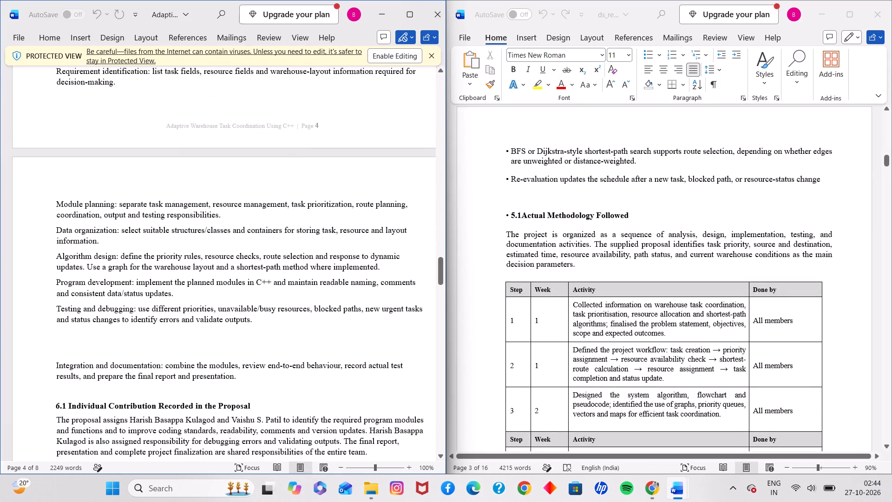
{"action": "scroll", "coordinate": [320, 310], "scroll_direction": "down", "scroll_amount": 2}
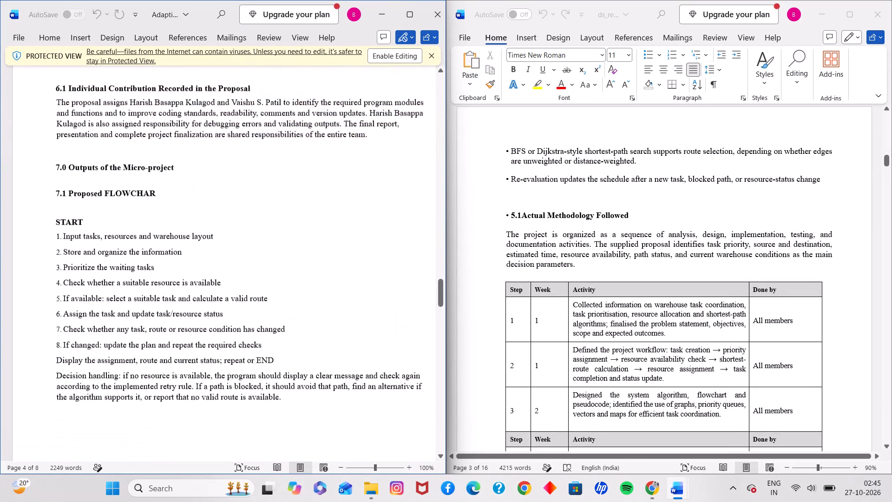
Compare the reference report's 6.0 Methodology Followed with 5.1 Actual Methodology Followed and its activity table in ds_report_final.
{"action": "scroll", "coordinate": [320, 310], "scroll_direction": "up", "scroll_amount": 1}
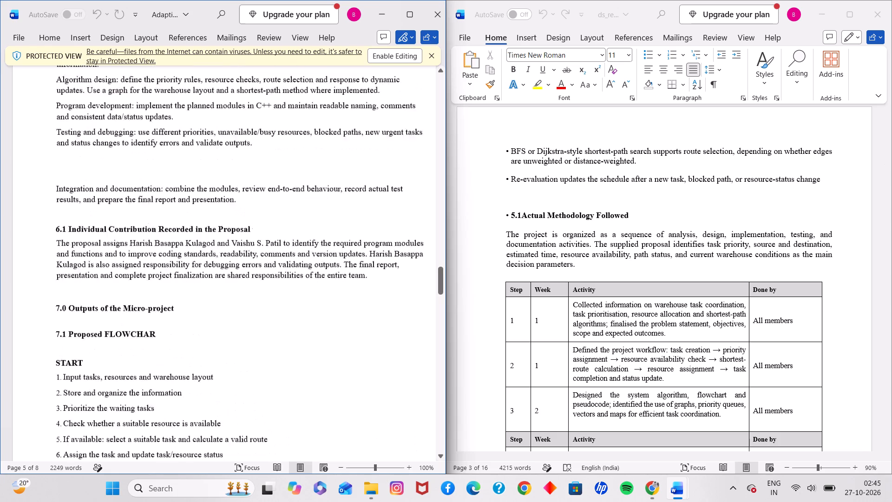
{"action": "scroll", "coordinate": [320, 310], "scroll_direction": "up", "scroll_amount": 4}
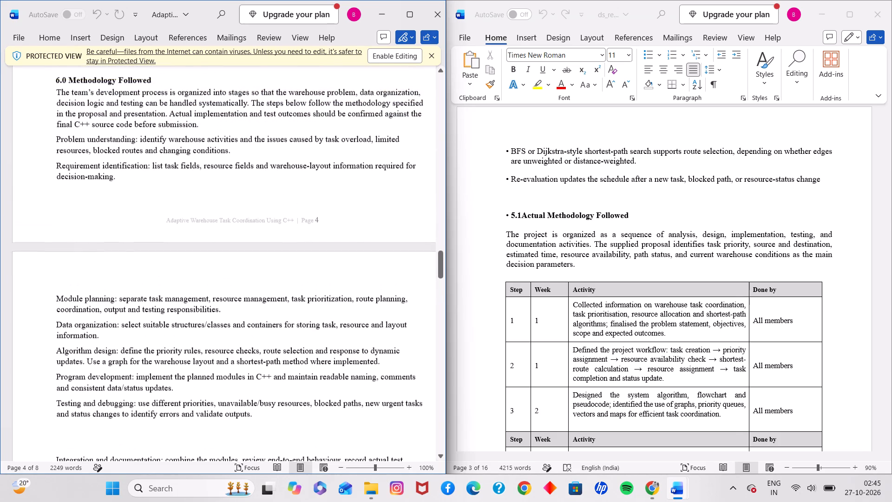
{"action": "scroll", "coordinate": [320, 310], "scroll_direction": "up", "scroll_amount": 1}
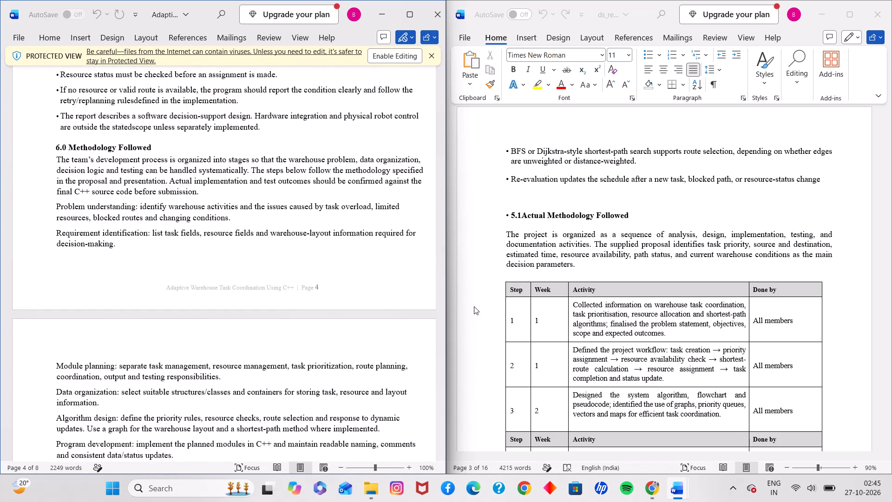
{"action": "scroll", "coordinate": [598, 259], "scroll_direction": "down", "scroll_amount": 1}
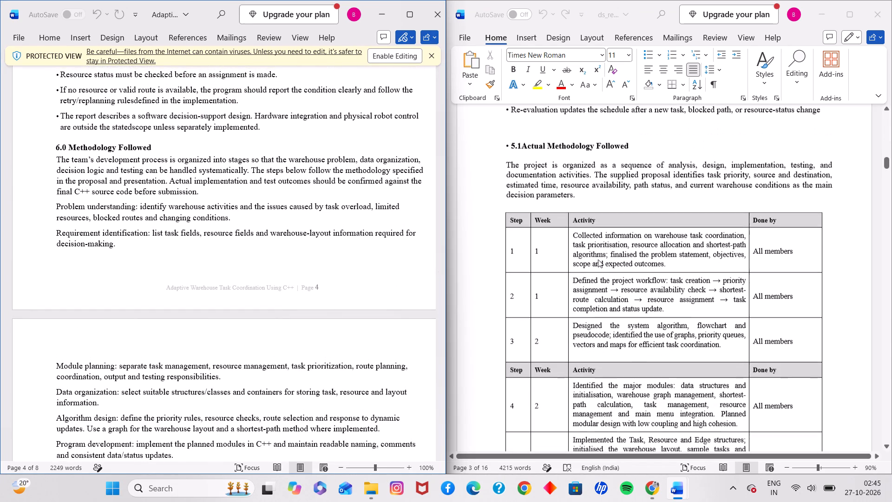
{"action": "scroll", "coordinate": [598, 259], "scroll_direction": "down", "scroll_amount": 1}
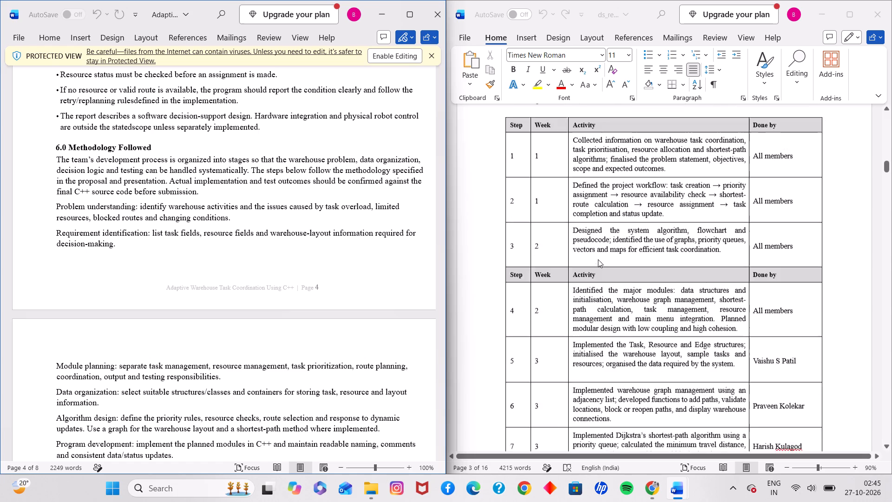
{"action": "scroll", "coordinate": [557, 298], "scroll_direction": "down", "scroll_amount": 1}
{"action": "scroll", "coordinate": [557, 298], "scroll_direction": "up", "scroll_amount": 4}
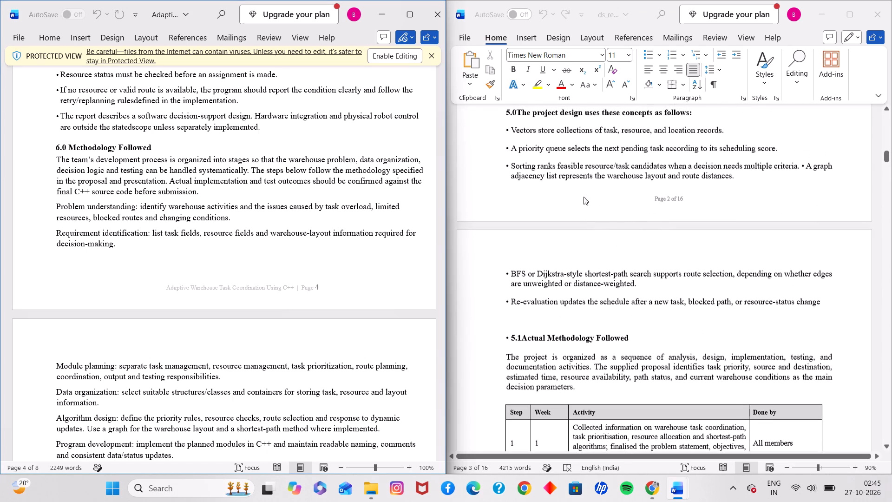
{"action": "scroll", "coordinate": [546, 119], "scroll_direction": "up", "scroll_amount": 1}
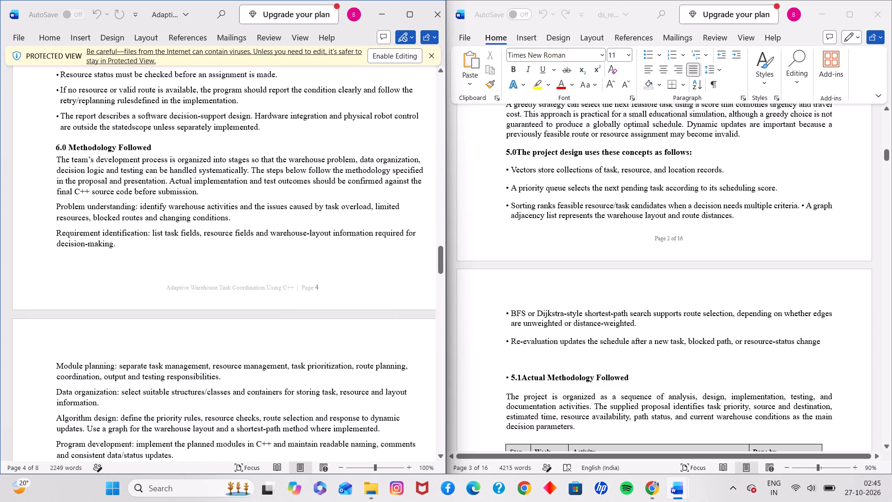
Review the reference report's section 5.0 Theory and Design, from 5.6 Design Assumptions and Scope back to 5.1 Problem Statement.
{"action": "scroll", "coordinate": [217, 315], "scroll_direction": "up", "scroll_amount": 1}
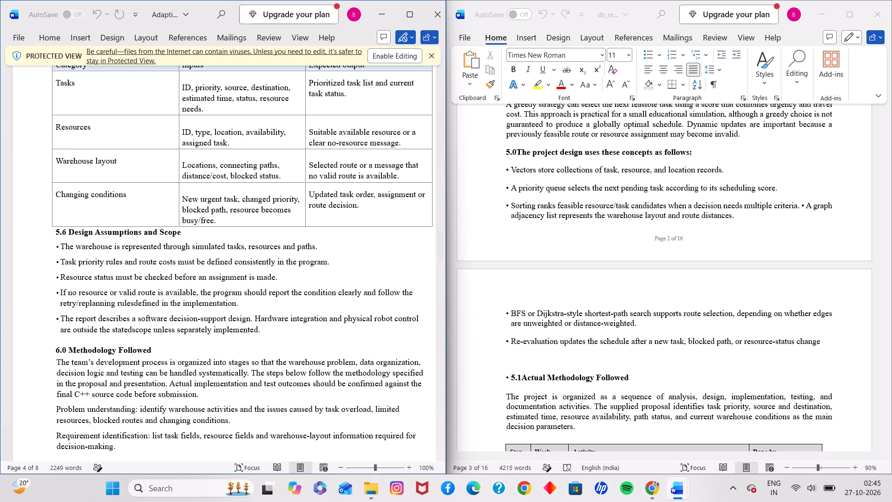
{"action": "scroll", "coordinate": [216, 331], "scroll_direction": "up", "scroll_amount": 1}
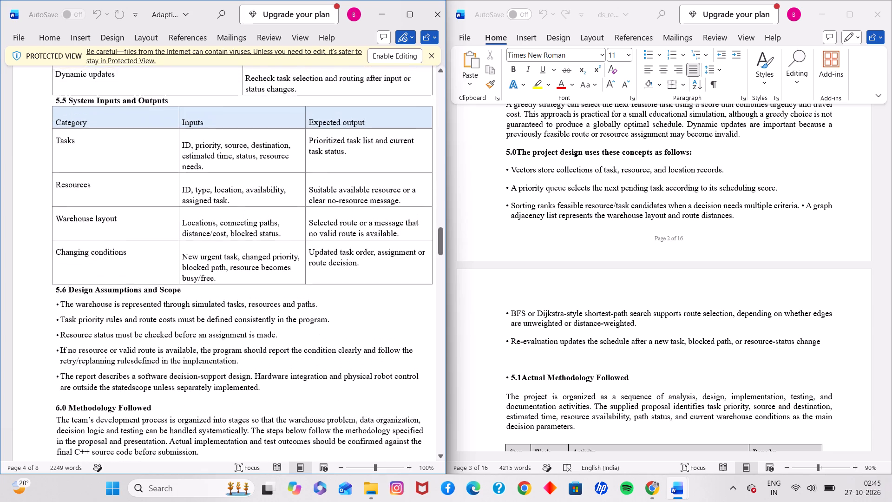
{"action": "scroll", "coordinate": [216, 331], "scroll_direction": "up", "scroll_amount": 1}
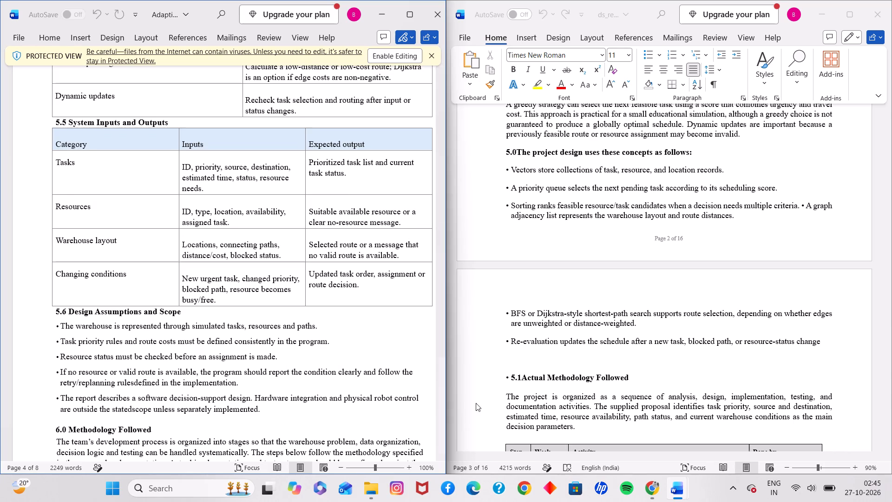
{"action": "double_click", "coordinate": [388, 302]}
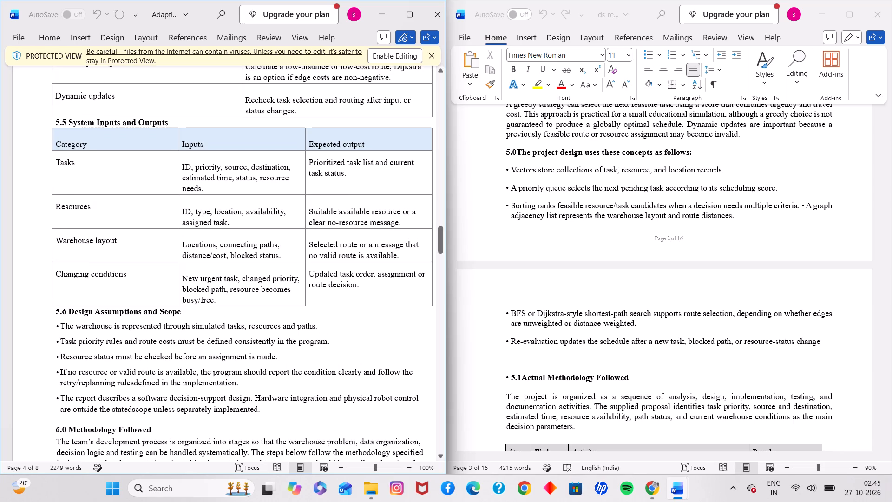
{"action": "scroll", "coordinate": [310, 251], "scroll_direction": "up", "scroll_amount": 2}
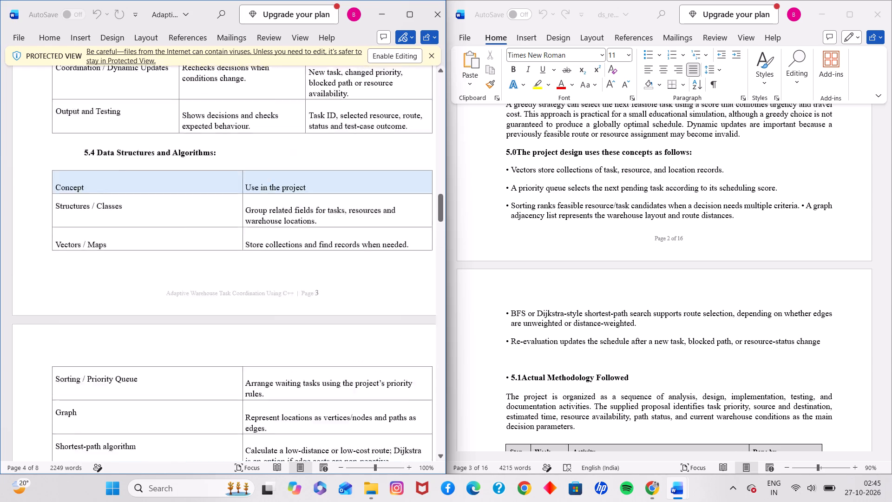
{"action": "scroll", "coordinate": [310, 251], "scroll_direction": "up", "scroll_amount": 4}
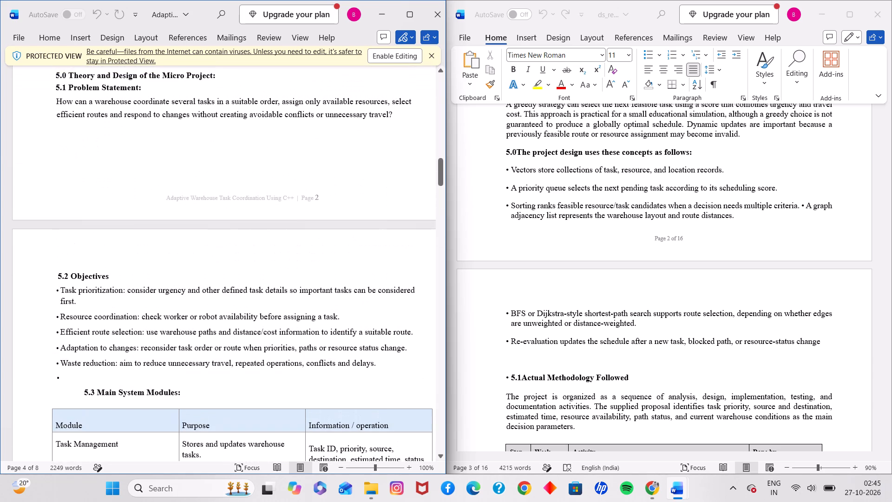
{"action": "scroll", "coordinate": [244, 192], "scroll_direction": "up", "scroll_amount": 1}
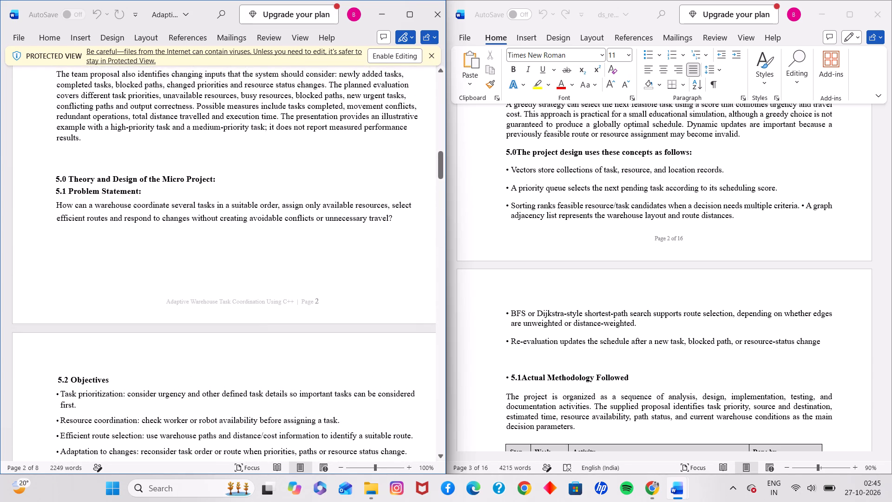
Copy the reference report's content from the 5.1 Problem Statement heading through the 5.6 Design Assumptions and Scope heading.
{"action": "left_click_drag", "start_coordinate": [52, 177], "coordinate": [149, 272]}
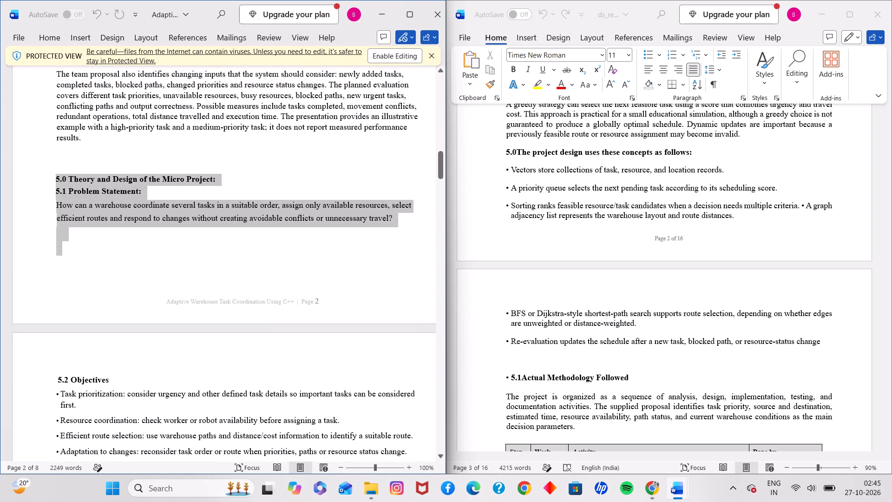
{"action": "left_click_drag", "start_coordinate": [149, 272], "coordinate": [196, 361]}
{"action": "left_click_drag", "start_coordinate": [196, 361], "coordinate": [98, 174]}
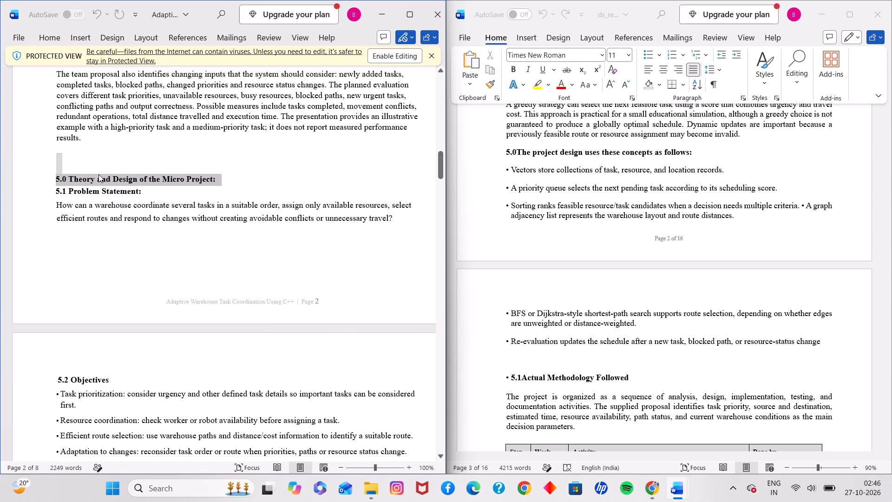
{"action": "left_click", "coordinate": [50, 190]}
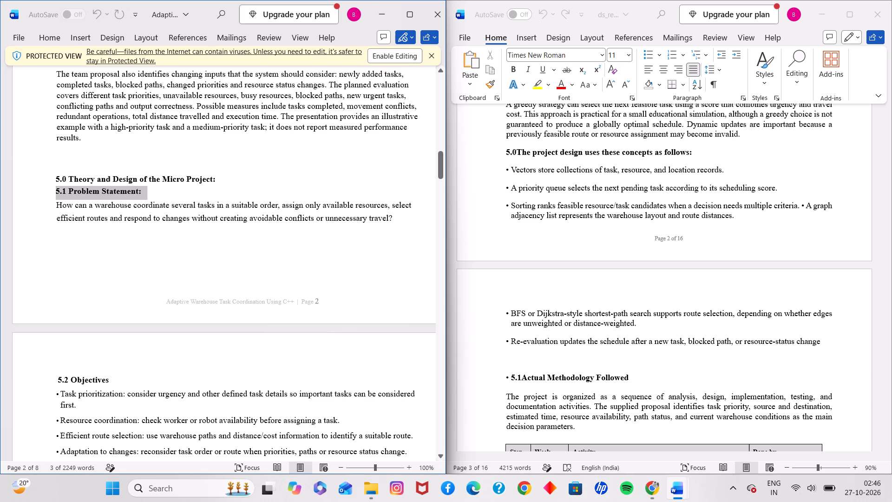
{"action": "left_click", "coordinate": [50, 190]}
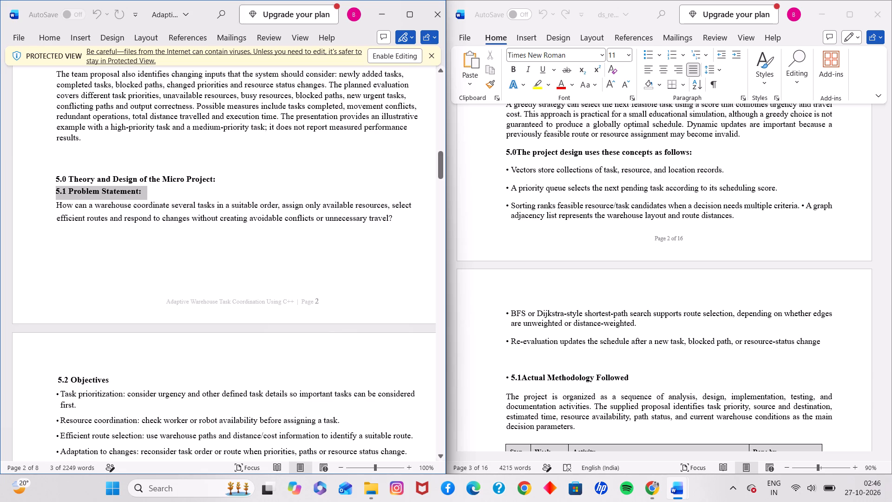
{"action": "left_click", "coordinate": [37, 172]}
{"action": "left_click", "coordinate": [41, 194]}
{"action": "left_click_drag", "start_coordinate": [41, 194], "coordinate": [94, 488]}
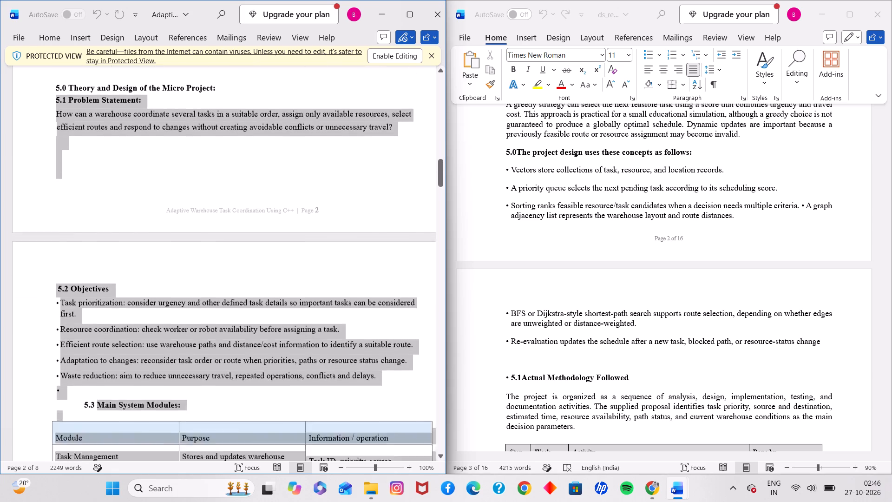
{"action": "left_click_drag", "start_coordinate": [94, 488], "coordinate": [115, 474]}
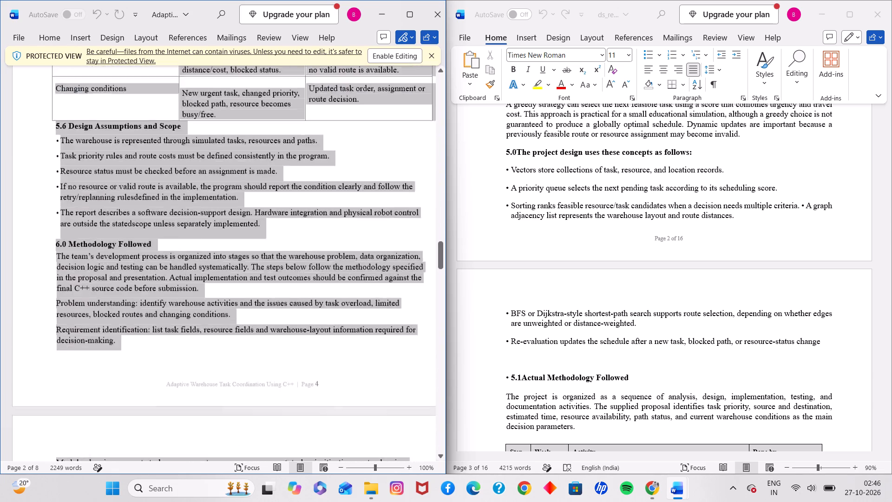
{"action": "left_click_drag", "start_coordinate": [115, 474], "coordinate": [194, 158]}
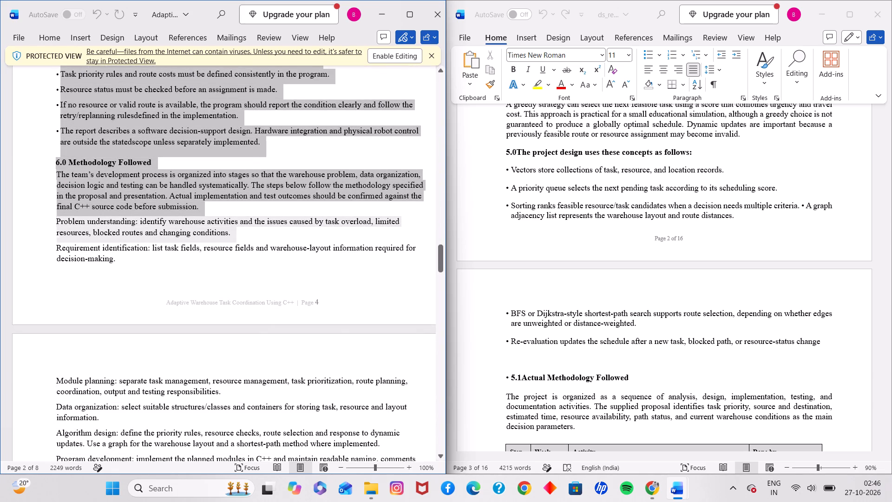
{"action": "left_click_drag", "start_coordinate": [194, 158], "coordinate": [185, 152]}
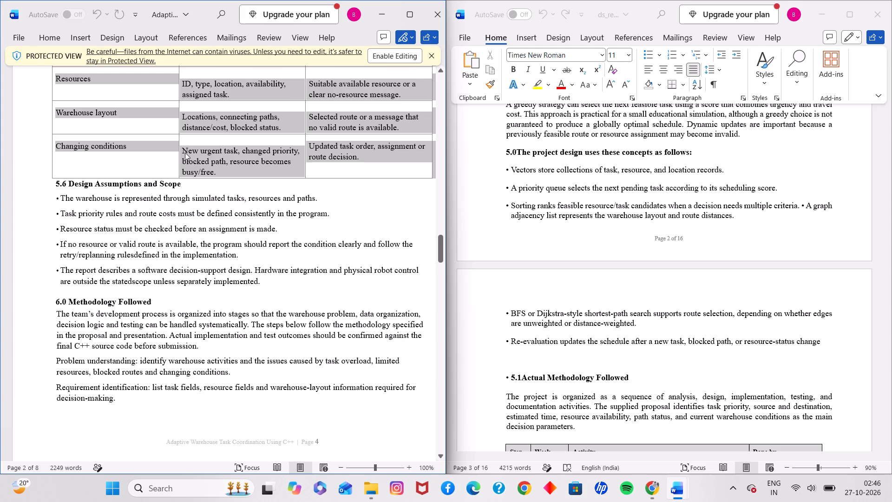
{"action": "left_click_drag", "start_coordinate": [185, 152], "coordinate": [236, 177]}
{"action": "left_click_drag", "start_coordinate": [236, 177], "coordinate": [221, 185]}
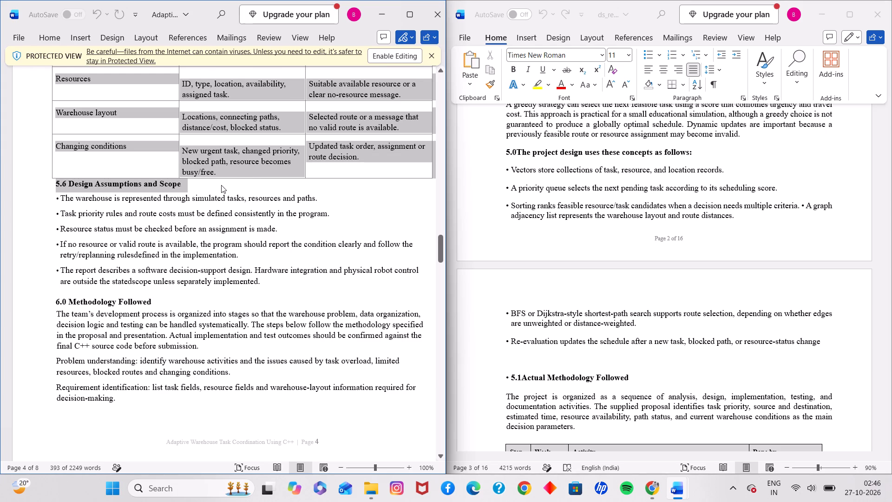
{"action": "key", "text": "ctrl+c"}
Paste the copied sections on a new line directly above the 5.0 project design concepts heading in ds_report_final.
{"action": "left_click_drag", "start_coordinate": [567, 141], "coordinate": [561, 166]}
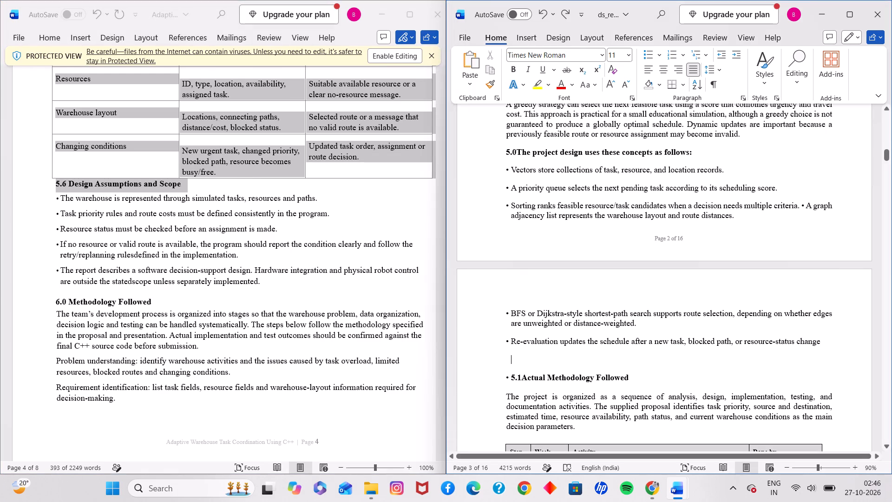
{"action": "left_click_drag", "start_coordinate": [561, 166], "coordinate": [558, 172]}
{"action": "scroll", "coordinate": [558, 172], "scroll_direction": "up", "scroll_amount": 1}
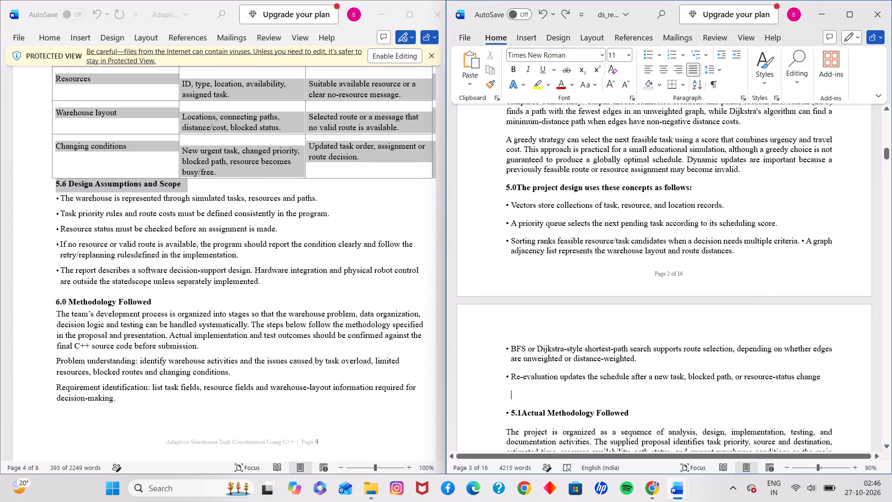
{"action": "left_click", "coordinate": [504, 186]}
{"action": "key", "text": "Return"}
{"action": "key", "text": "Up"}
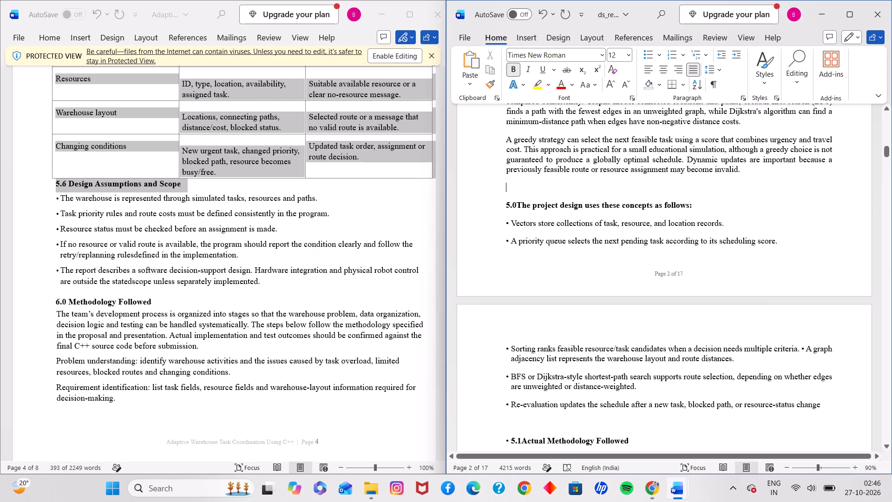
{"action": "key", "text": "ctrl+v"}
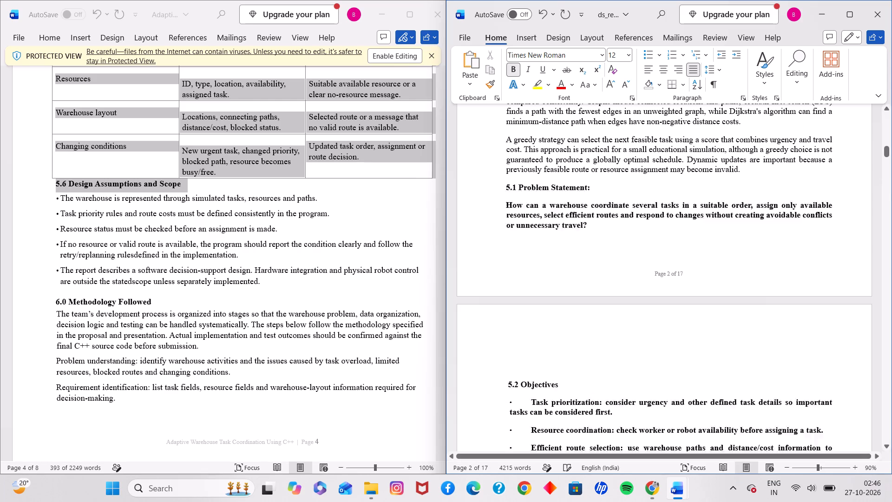
Check the pasted text and tables of sections 5.1 to 5.6 in ds_report_final against the reference report.
{"action": "scroll", "coordinate": [504, 186], "scroll_direction": "down", "scroll_amount": 1}
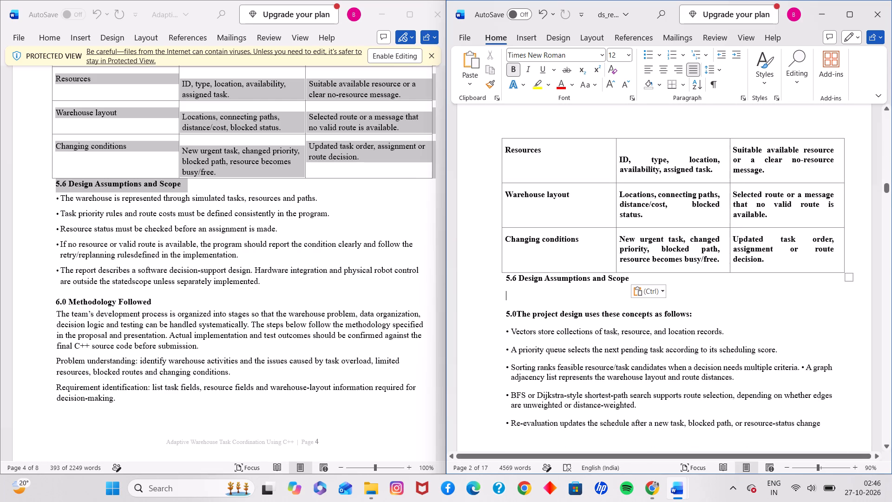
{"action": "scroll", "coordinate": [375, 208], "scroll_direction": "up", "scroll_amount": 1}
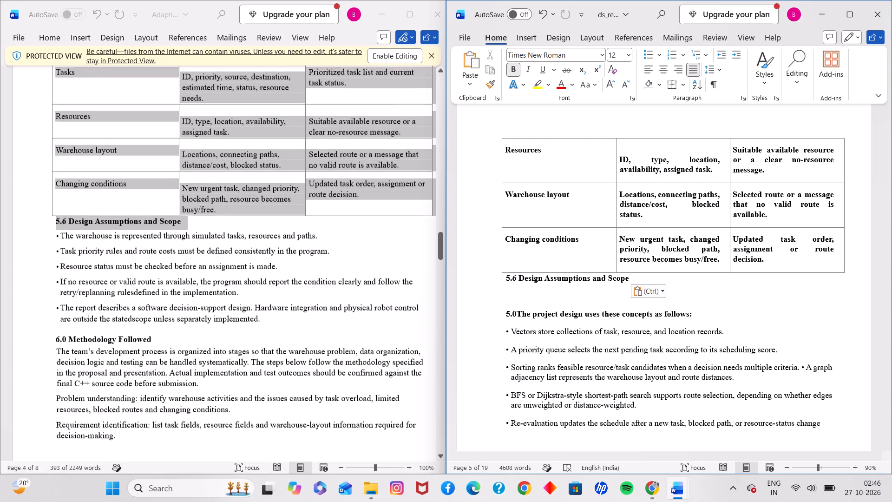
{"action": "left_click", "coordinate": [336, 176]}
{"action": "scroll", "coordinate": [336, 176], "scroll_direction": "up", "scroll_amount": 2}
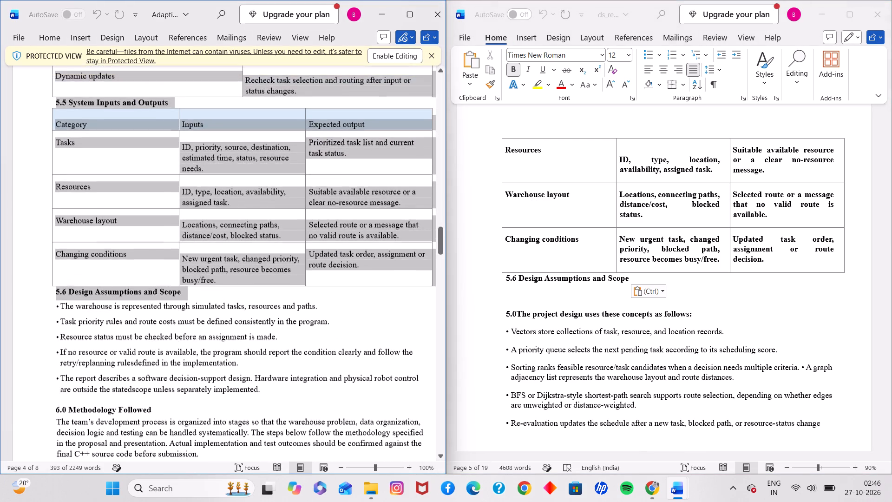
{"action": "scroll", "coordinate": [336, 176], "scroll_direction": "up", "scroll_amount": 1}
{"action": "left_click", "coordinate": [336, 176]}
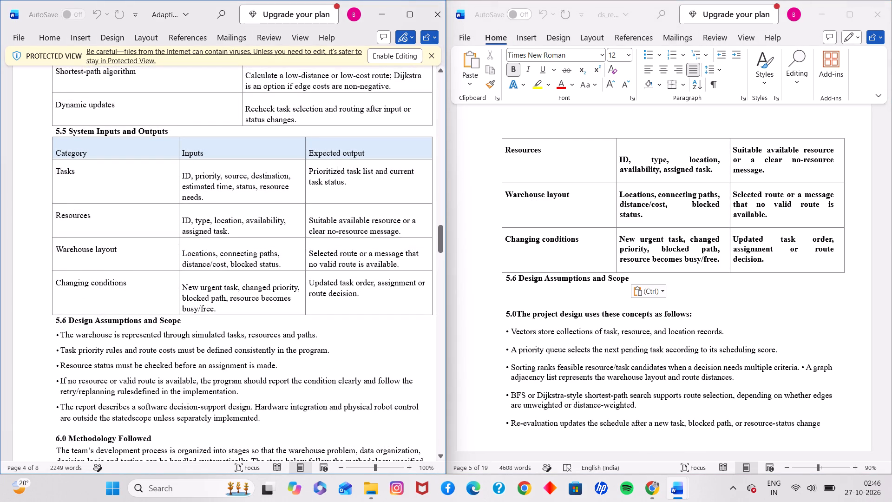
{"action": "scroll", "coordinate": [359, 212], "scroll_direction": "up", "scroll_amount": 1}
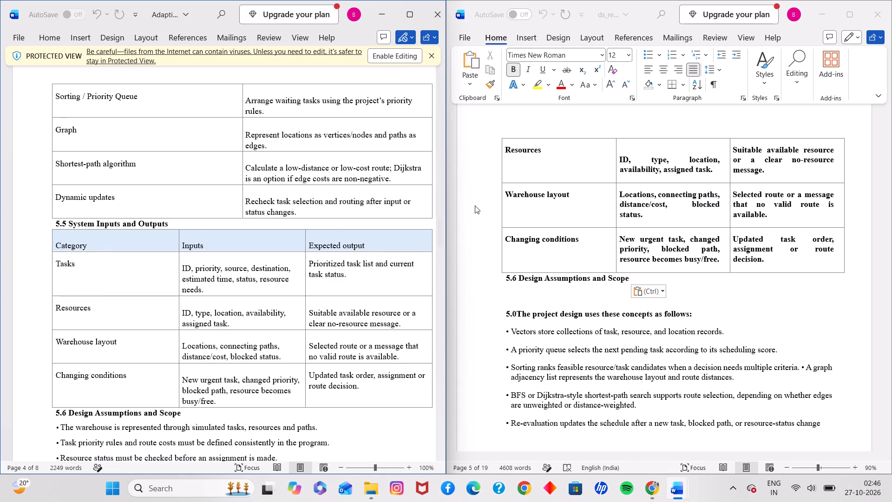
{"action": "scroll", "coordinate": [523, 204], "scroll_direction": "up", "scroll_amount": 2}
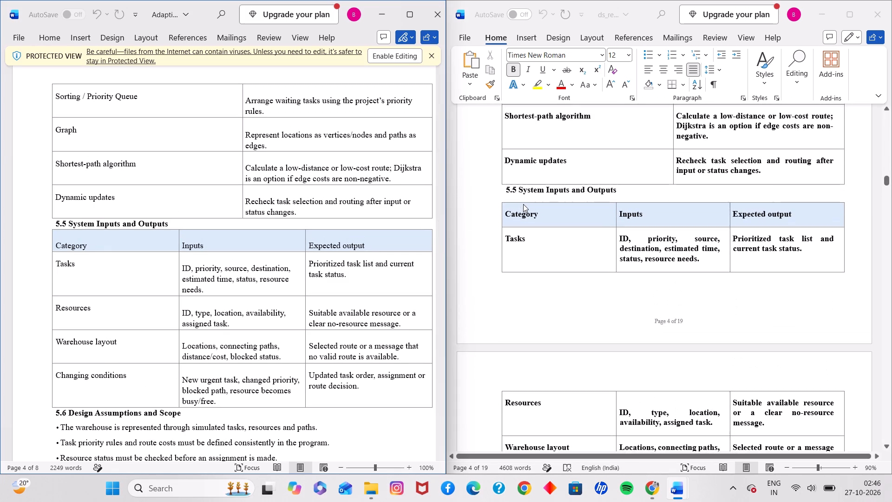
{"action": "scroll", "coordinate": [523, 204], "scroll_direction": "down", "scroll_amount": 2}
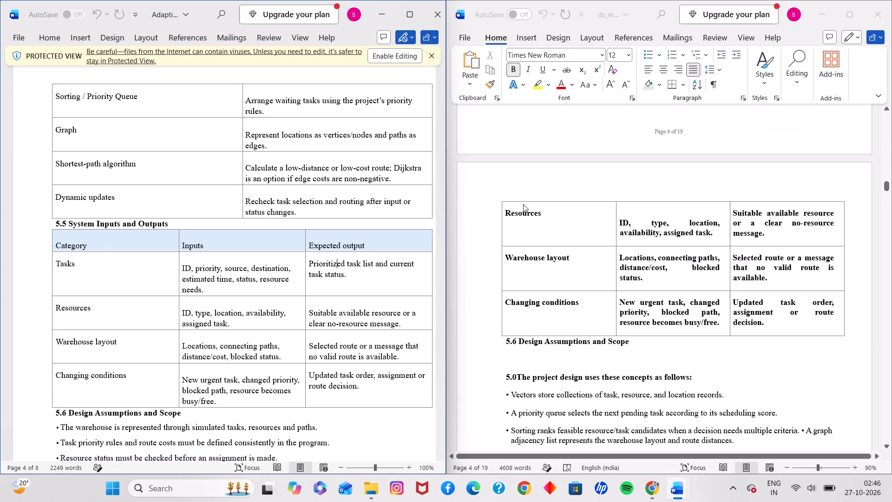
{"action": "scroll", "coordinate": [523, 204], "scroll_direction": "up", "scroll_amount": 6}
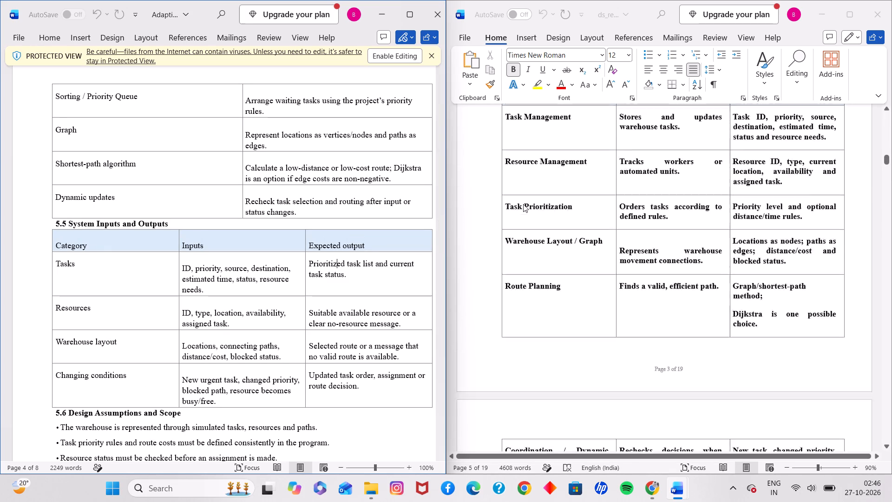
{"action": "scroll", "coordinate": [523, 204], "scroll_direction": "up", "scroll_amount": 2}
{"action": "scroll", "coordinate": [509, 247], "scroll_direction": "up", "scroll_amount": 1}
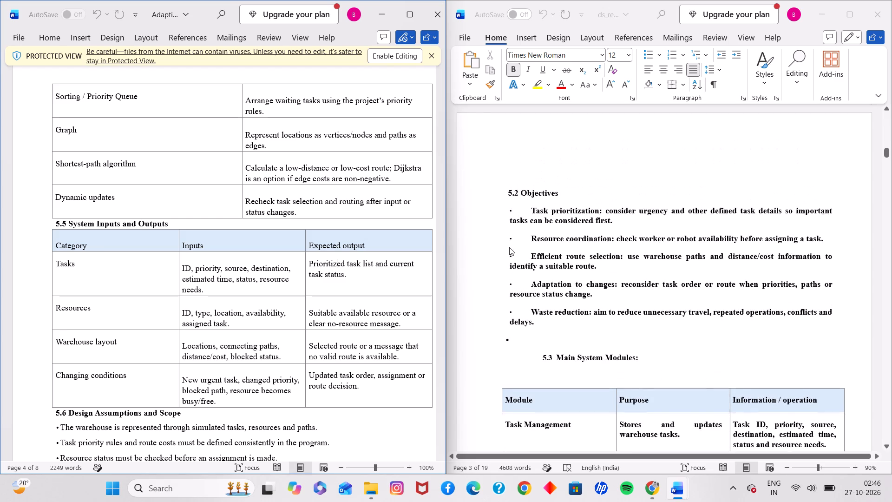
{"action": "scroll", "coordinate": [509, 247], "scroll_direction": "up", "scroll_amount": 2}
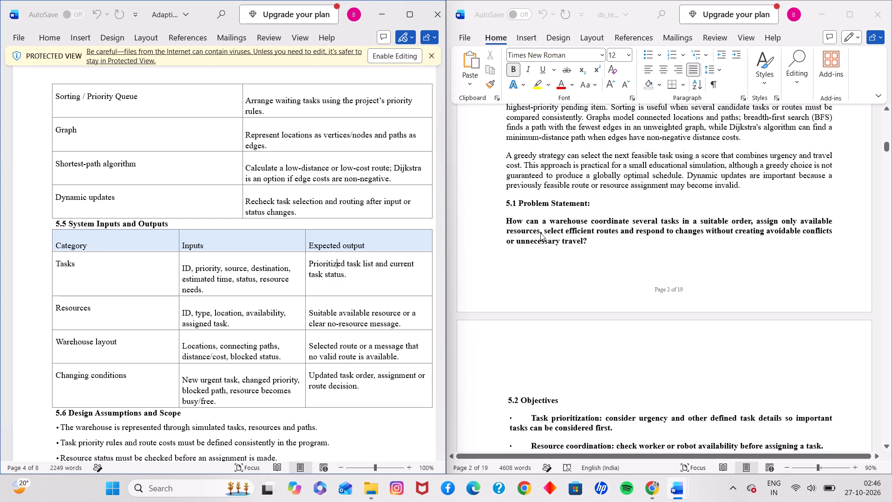
Maximize the ds_report_final window.
{"action": "left_click", "coordinate": [853, 19]}
Review the formatting and page layout of the pasted sections 5.1 to 5.5 in ds_report_final.
{"action": "scroll", "coordinate": [471, 231], "scroll_direction": "up", "scroll_amount": 2, "text": "ctrl"}
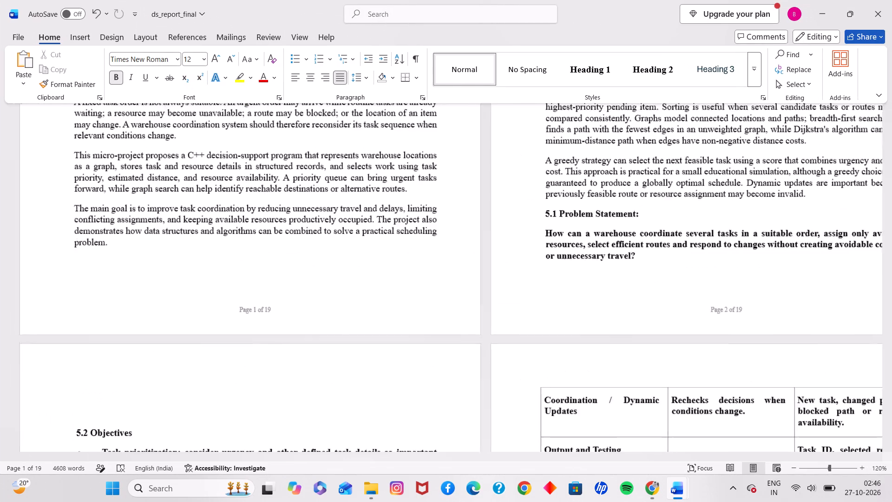
{"action": "scroll", "coordinate": [471, 231], "scroll_direction": "up", "scroll_amount": 2, "text": "ctrl"}
{"action": "scroll", "coordinate": [471, 231], "scroll_direction": "down", "scroll_amount": 4, "text": "ctrl"}
{"action": "scroll", "coordinate": [471, 231], "scroll_direction": "down", "scroll_amount": 3}
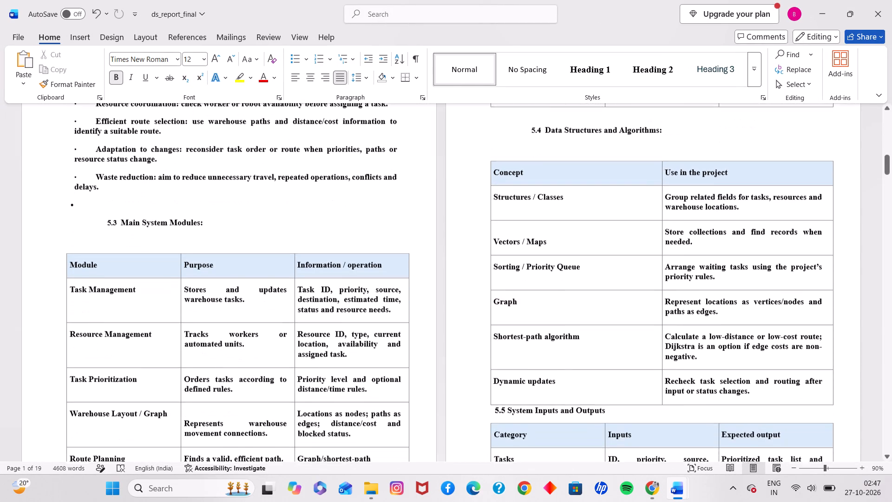
{"action": "scroll", "coordinate": [346, 232], "scroll_direction": "up", "scroll_amount": 1}
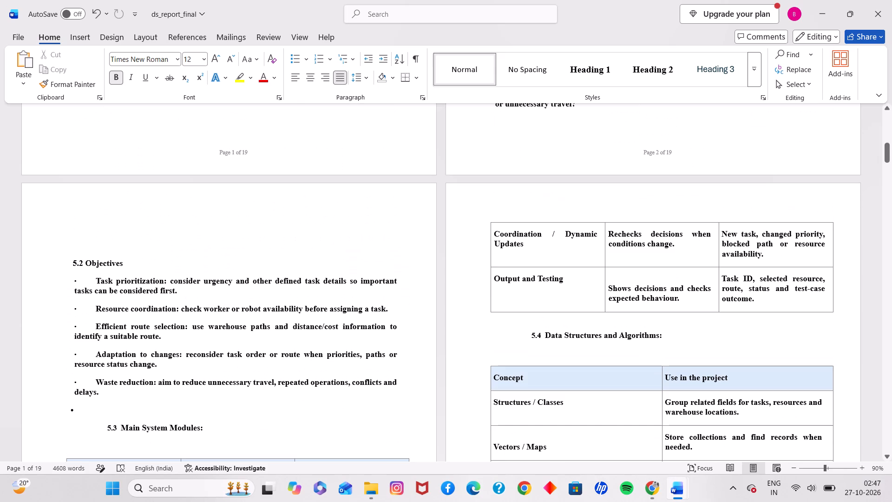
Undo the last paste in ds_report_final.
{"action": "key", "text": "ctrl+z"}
Paste the copied sections 5.1 to 5.6 on a new line after the greedy strategy paragraph ending section 4.0 Information Collection.
{"action": "scroll", "coordinate": [346, 232], "scroll_direction": "up", "scroll_amount": 1}
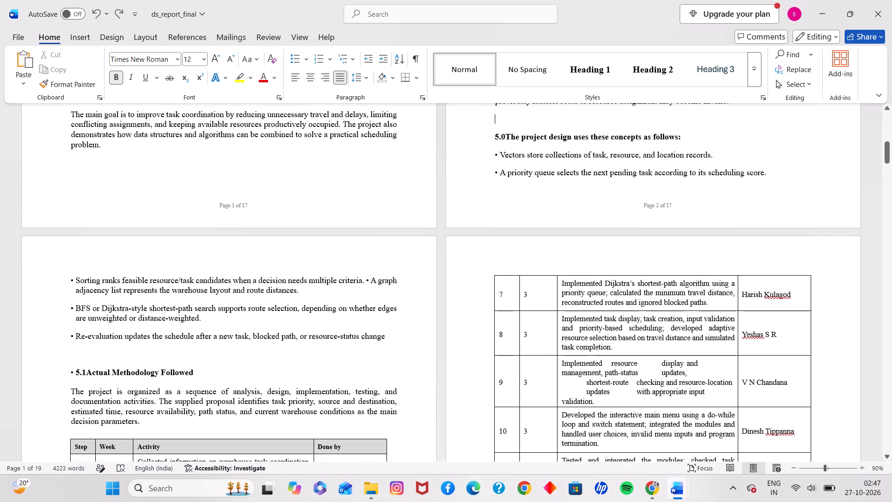
{"action": "scroll", "coordinate": [346, 232], "scroll_direction": "up", "scroll_amount": 1}
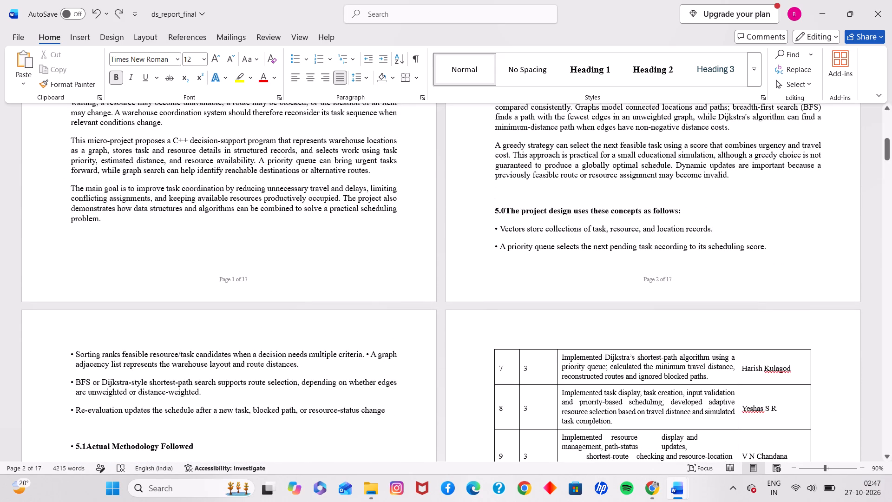
{"action": "left_click", "coordinate": [731, 178]}
{"action": "key", "text": "Return"}
{"action": "key", "text": "ctrl+v"}
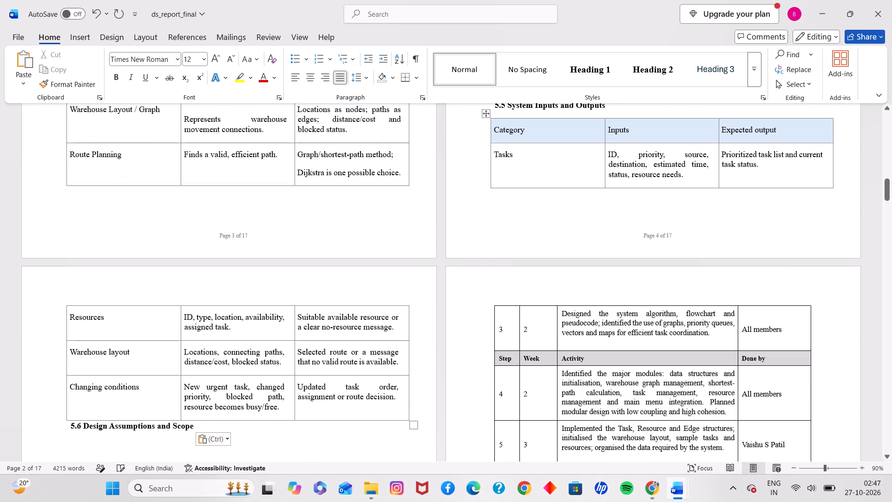
Review the document from the team member list through section 4.0 to the pasted sections 5.1 and 5.2.
{"action": "scroll", "coordinate": [613, 202], "scroll_direction": "up", "scroll_amount": 3}
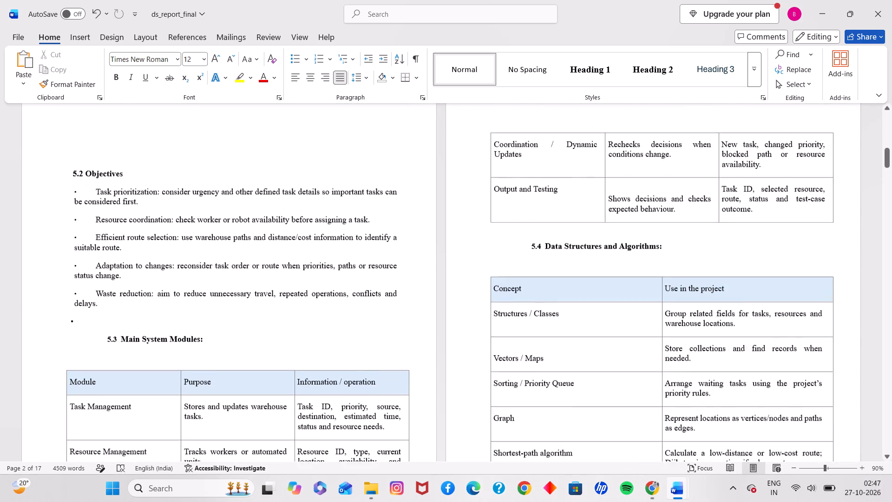
{"action": "scroll", "coordinate": [613, 202], "scroll_direction": "up", "scroll_amount": 3}
{"action": "scroll", "coordinate": [613, 202], "scroll_direction": "up", "scroll_amount": 2, "text": "ctrl"}
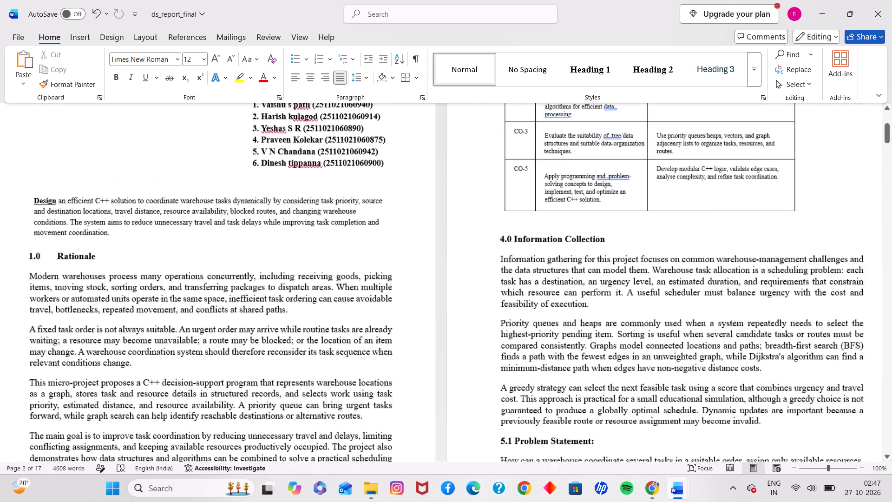
{"action": "scroll", "coordinate": [613, 202], "scroll_direction": "up", "scroll_amount": 3, "text": "ctrl"}
{"action": "left_click", "coordinate": [613, 202]}
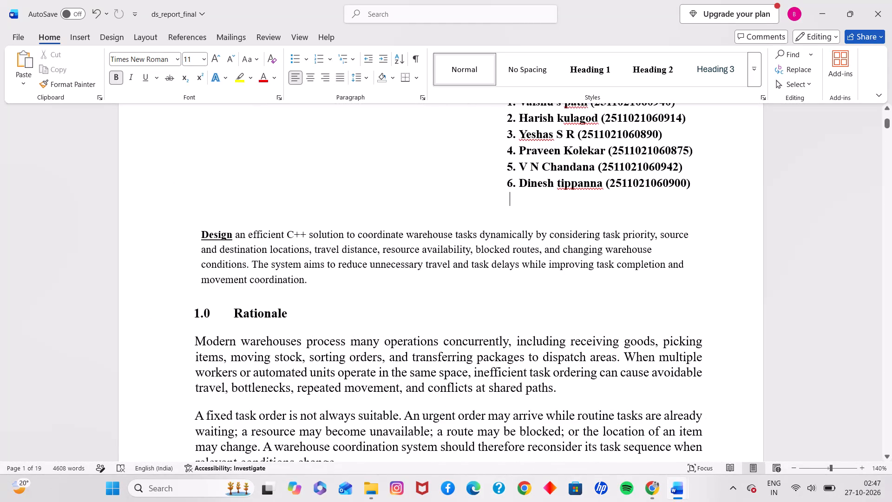
{"action": "scroll", "coordinate": [503, 276], "scroll_direction": "down", "scroll_amount": 3}
{"action": "right_click", "coordinate": [503, 276]}
{"action": "scroll", "coordinate": [503, 276], "scroll_direction": "down", "scroll_amount": 1}
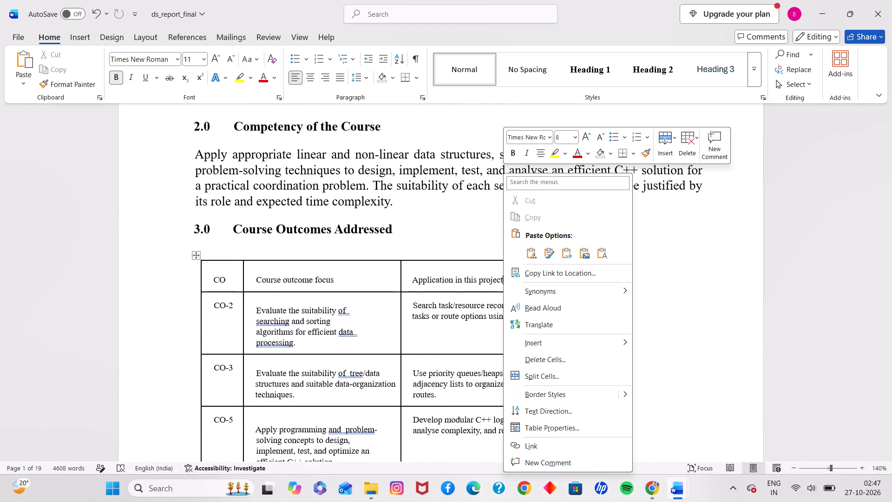
{"action": "scroll", "coordinate": [503, 276], "scroll_direction": "down", "scroll_amount": 1}
{"action": "left_click", "coordinate": [389, 376]}
{"action": "scroll", "coordinate": [389, 376], "scroll_direction": "down", "scroll_amount": 1}
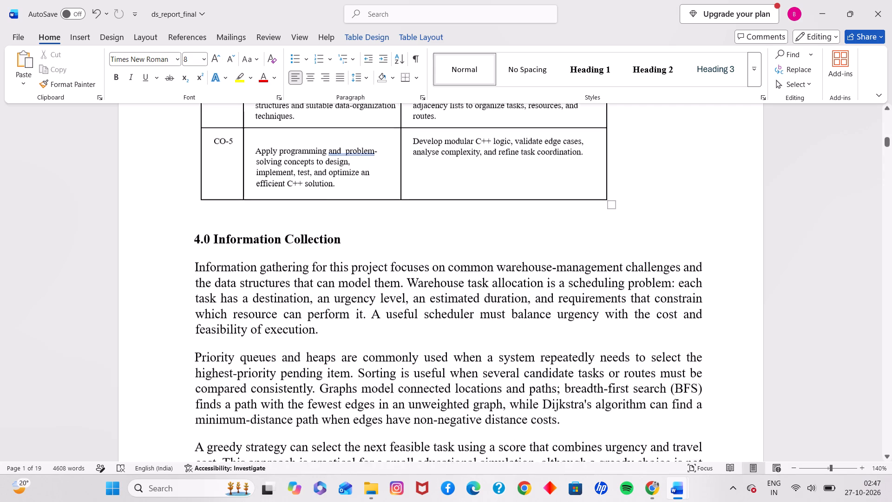
{"action": "scroll", "coordinate": [336, 296], "scroll_direction": "down", "scroll_amount": 2}
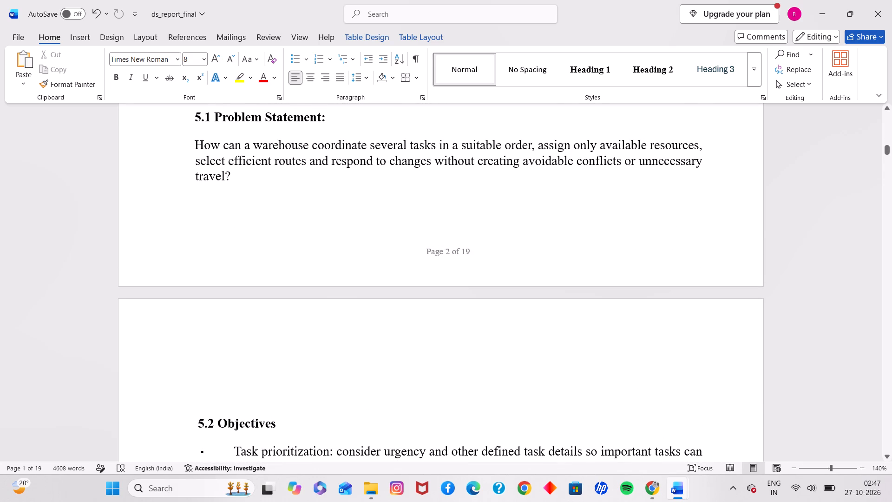
Remove the surplus blank lines above the 5.2 Objectives heading, leaving one empty line after the problem statement paragraph.
{"action": "left_click", "coordinate": [216, 369]}
{"action": "left_click", "coordinate": [195, 392]}
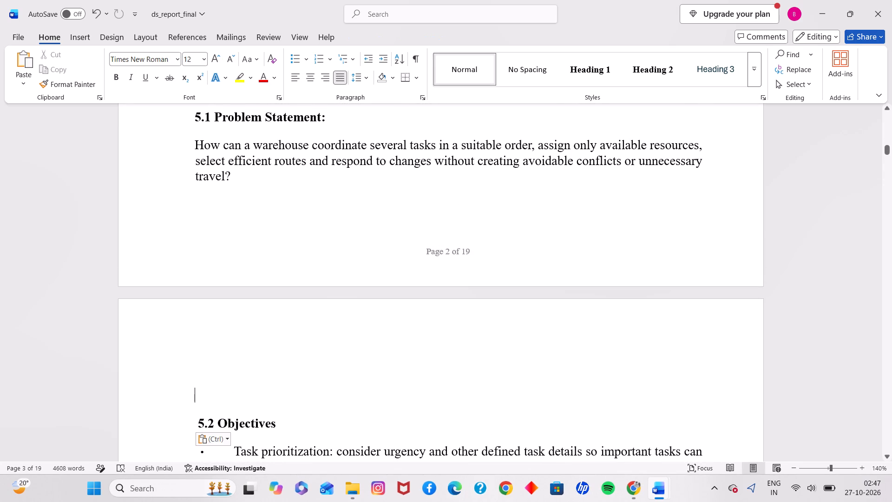
{"action": "key", "text": "Down"}
{"action": "key", "text": "BackSpace"}
{"action": "key", "text": "BackSpace"}
{"action": "key", "text": "BackSpace"}
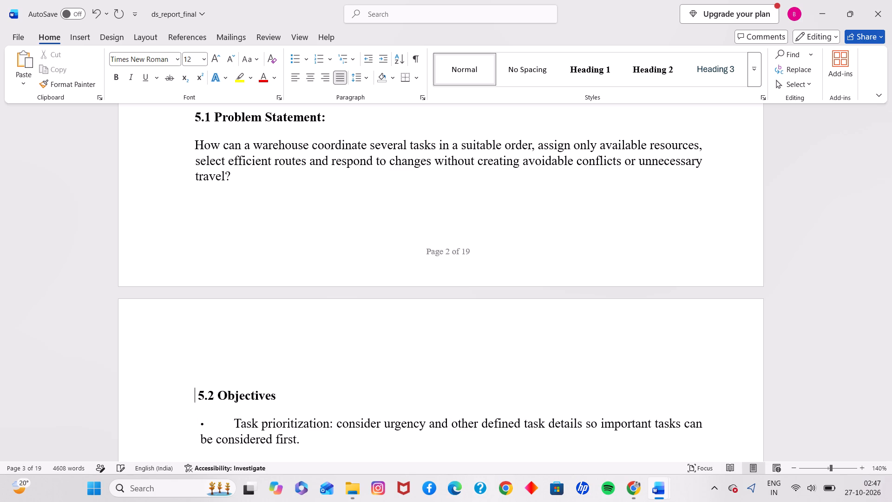
{"action": "key", "text": "BackSpace"}
{"action": "key", "text": "Up"}
{"action": "key", "text": "BackSpace"}
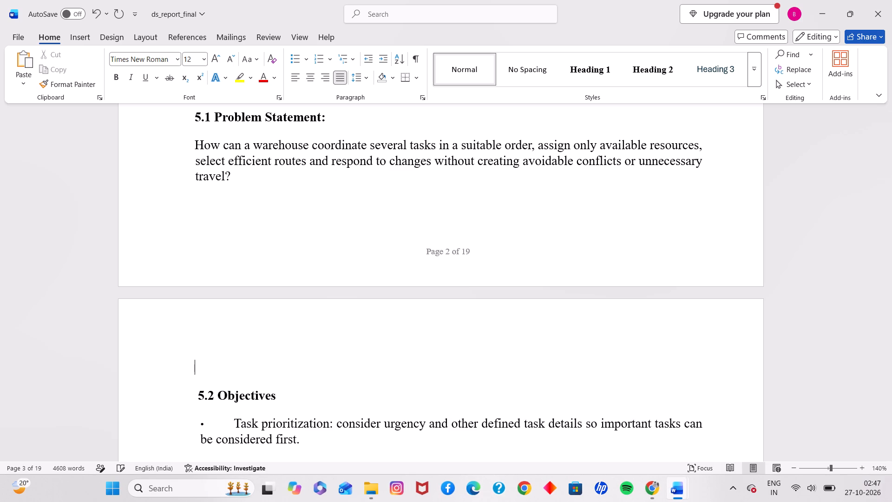
{"action": "key", "text": "BackSpace"}
{"action": "key", "text": "BackSpace"}
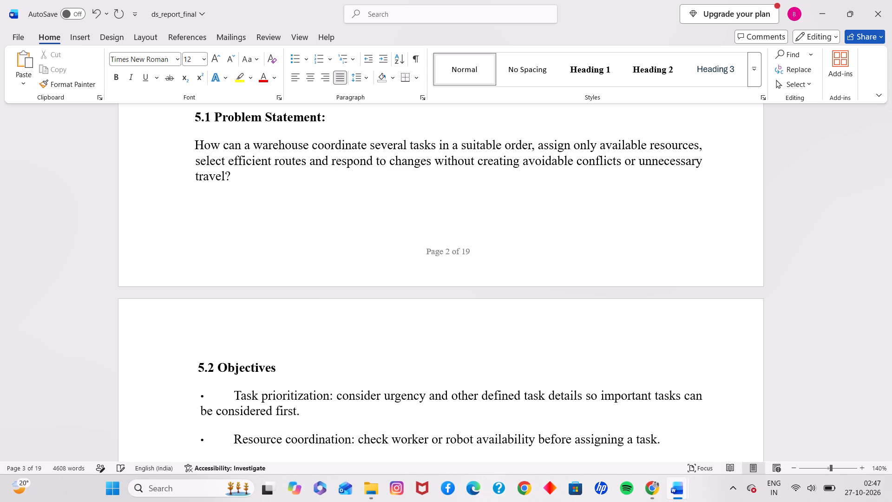
{"action": "key", "text": "BackSpace"}
{"action": "key", "text": "BackSpace"}
{"action": "key", "text": "BackSpace"}
{"action": "key", "text": "BackSpace"}
{"action": "key", "text": "BackSpace"}
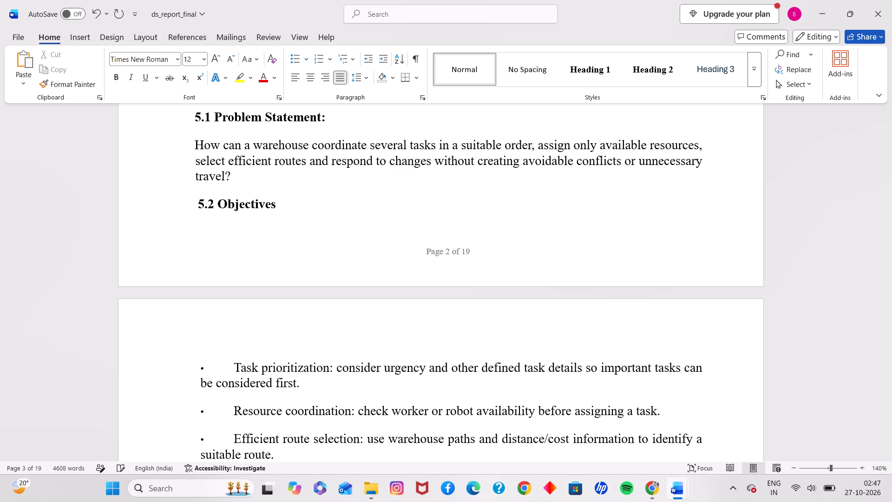
{"action": "key", "text": "Return"}
Remove the bullets from all five objective paragraphs under 5.2, from Task prioritization to Waste reduction.
{"action": "scroll", "coordinate": [191, 406], "scroll_direction": "up", "scroll_amount": 1}
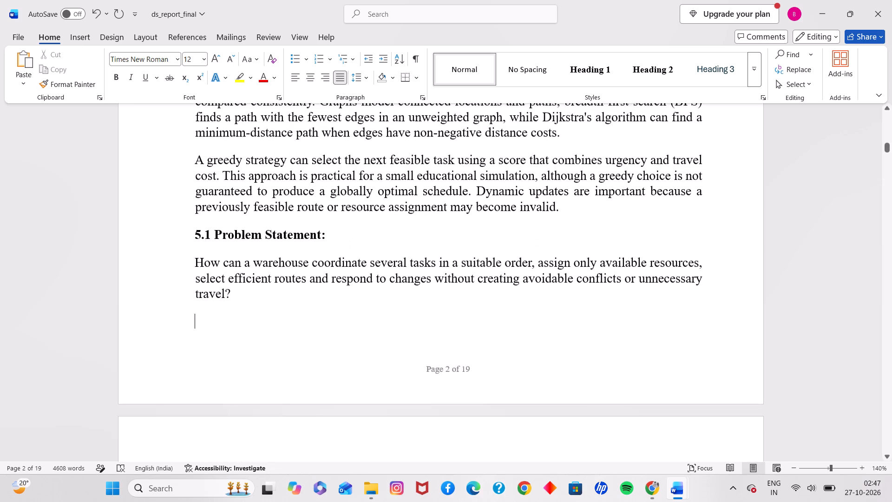
{"action": "scroll", "coordinate": [202, 318], "scroll_direction": "up", "scroll_amount": 1}
{"action": "scroll", "coordinate": [202, 318], "scroll_direction": "down", "scroll_amount": 1}
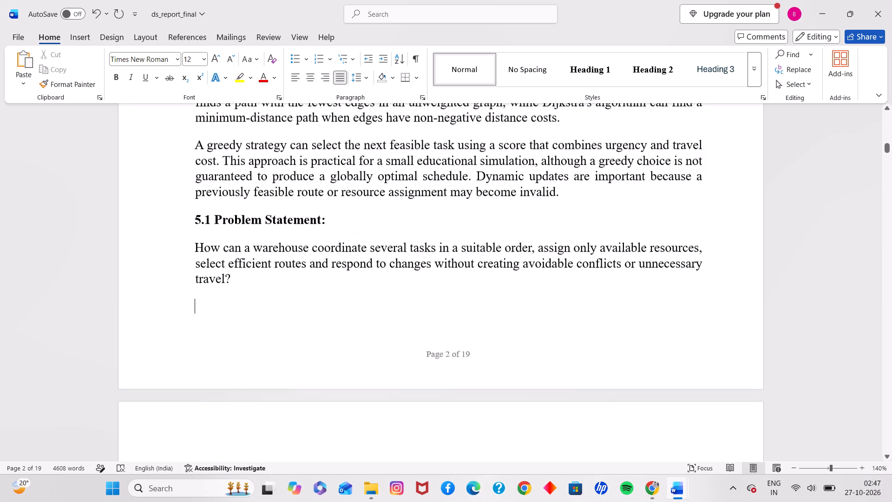
{"action": "scroll", "coordinate": [202, 318], "scroll_direction": "down", "scroll_amount": 1}
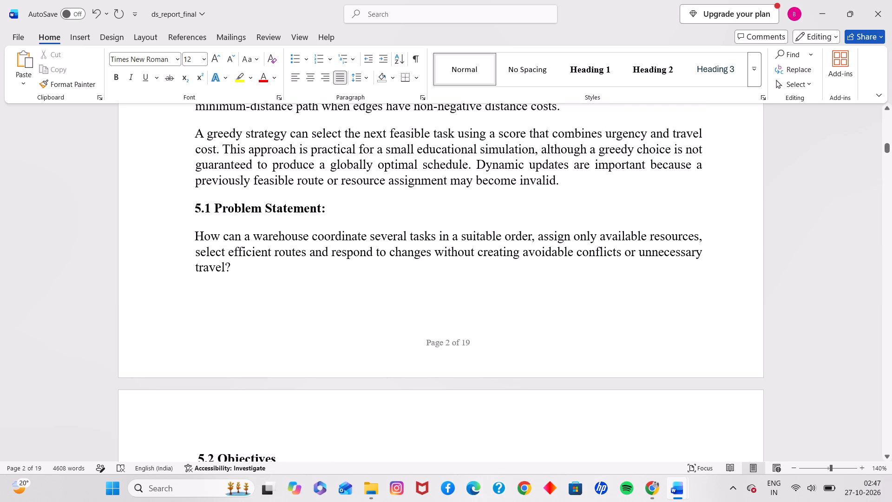
{"action": "scroll", "coordinate": [192, 210], "scroll_direction": "down", "scroll_amount": 2}
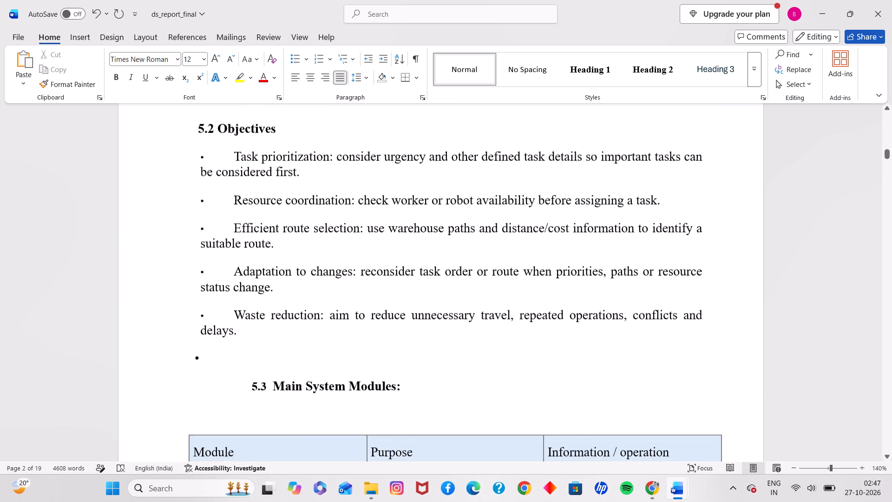
{"action": "left_click", "coordinate": [231, 172]}
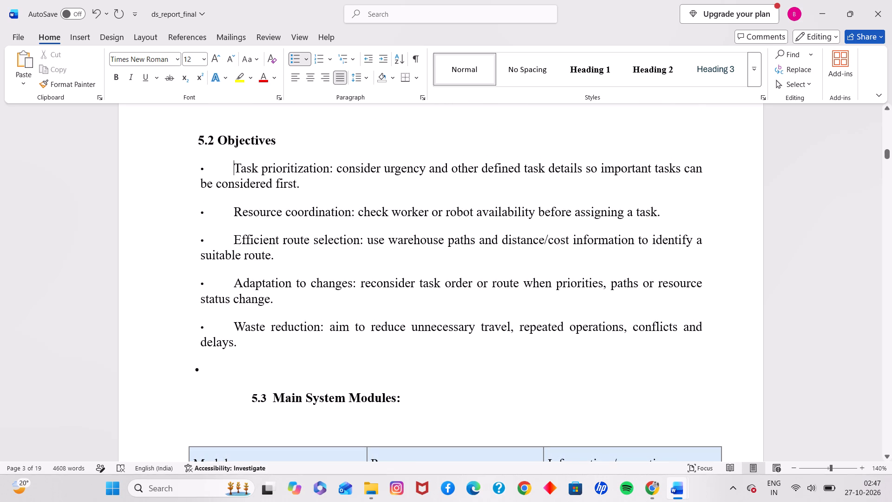
{"action": "key", "text": "BackSpace"}
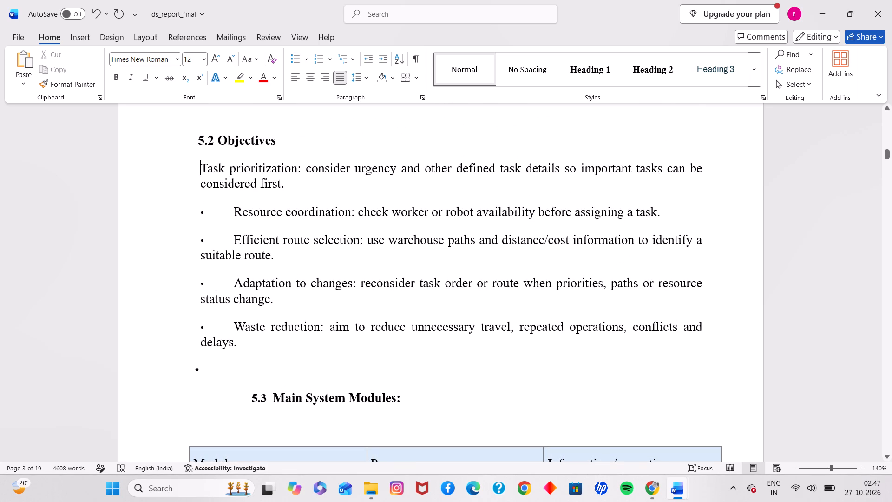
{"action": "key", "text": "ctrl+z"}
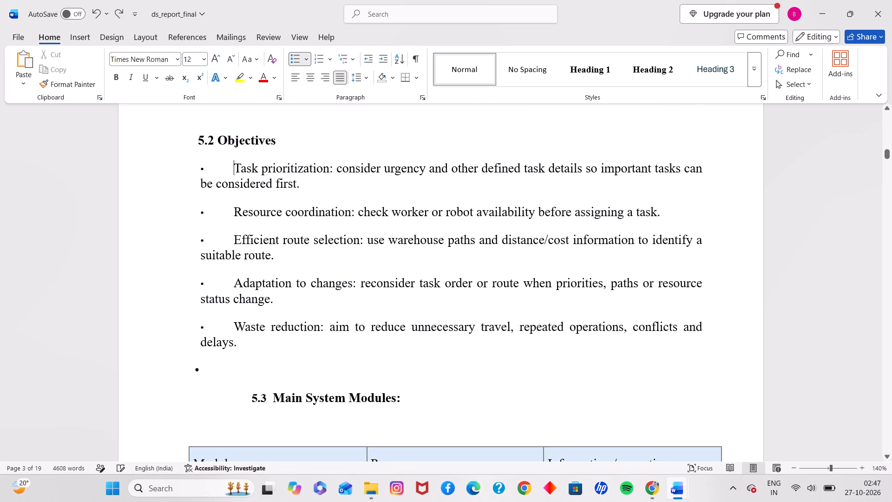
{"action": "key", "text": "BackSpace"}
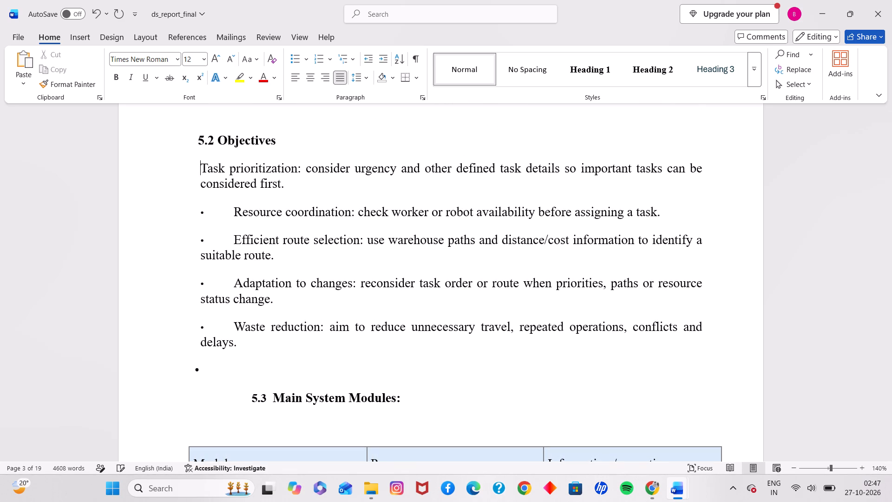
{"action": "key", "text": "Down"}
{"action": "key", "text": "Right"}
{"action": "key", "text": "Right"}
{"action": "key", "text": "Down"}
{"action": "key", "text": "BackSpace"}
{"action": "key", "text": "Down"}
{"action": "key", "text": "BackSpace"}
{"action": "key", "text": "Down"}
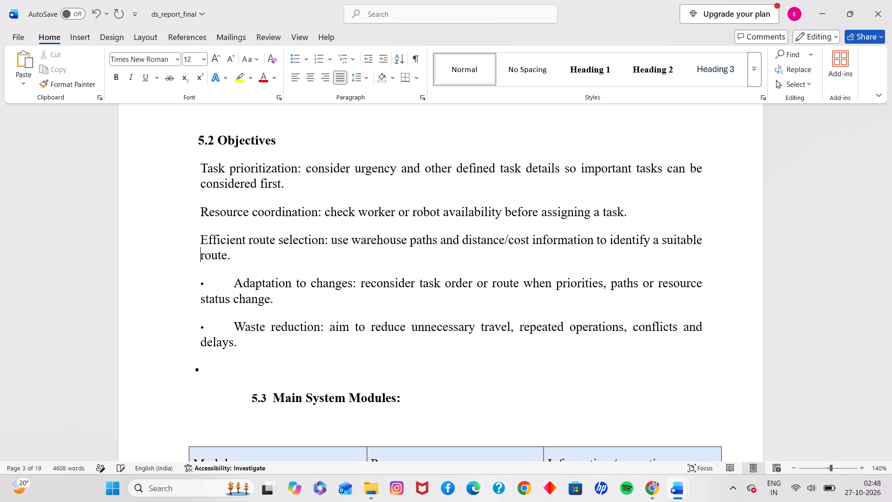
{"action": "key", "text": "Down"}
{"action": "key", "text": "BackSpace"}
{"action": "key", "text": "Down"}
{"action": "key", "text": "Down"}
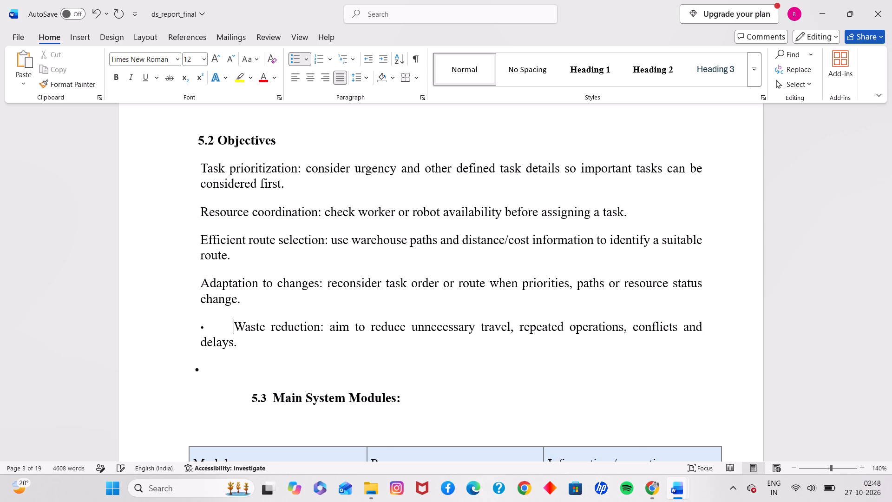
{"action": "key", "text": "BackSpace"}
Delete the empty bulleted line between the Waste reduction paragraph and the 5.3 heading.
{"action": "key", "text": "Down"}
{"action": "key", "text": "BackSpace"}
{"action": "key", "text": "BackSpace"}
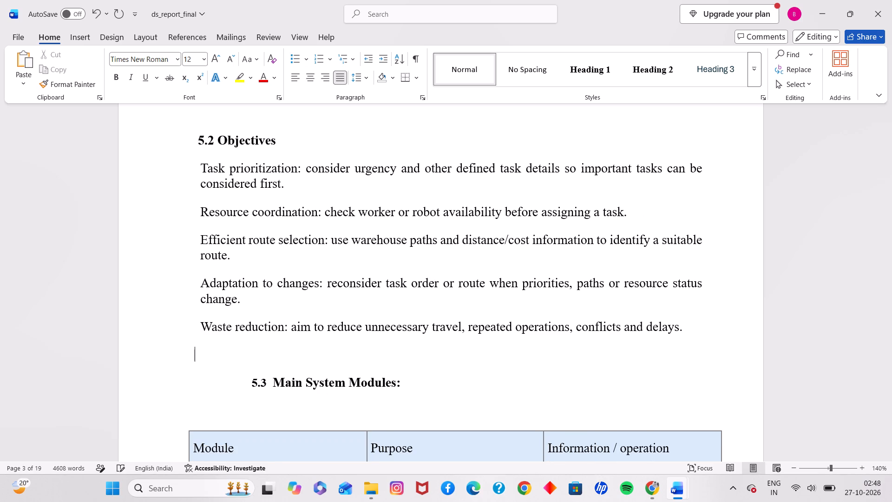
{"action": "key", "text": "BackSpace"}
{"action": "key", "text": "Right"}
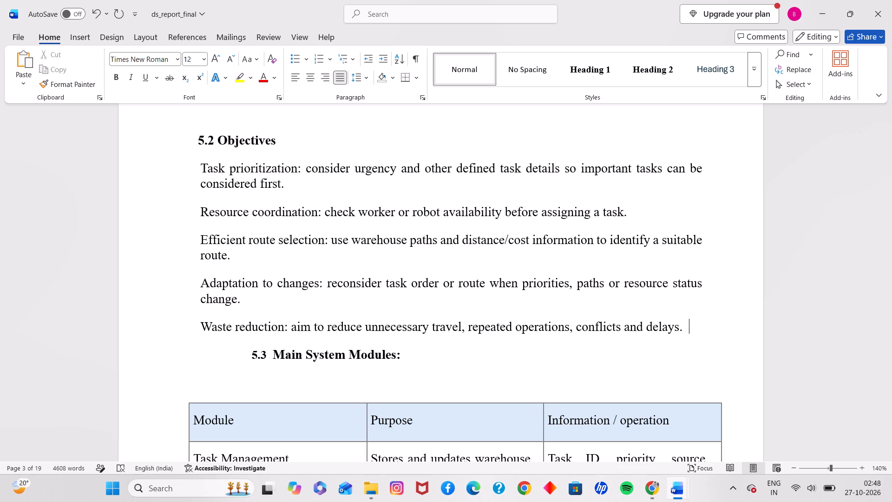
Remove the automatic number and indent from the Main System Modules heading, keeping it on its own line at the left margin.
{"action": "key", "text": "Down"}
{"action": "key", "text": "Down"}
{"action": "key", "text": "Up"}
{"action": "key", "text": "Left"}
{"action": "key", "text": "Left"}
{"action": "key", "text": "Left"}
{"action": "key", "text": "Left"}
{"action": "key", "text": "Left"}
{"action": "key", "text": "Left"}
{"action": "key", "text": "Left"}
{"action": "key", "text": "Left"}
{"action": "key", "text": "Left"}
{"action": "key", "text": "Left"}
{"action": "key", "text": "Left"}
{"action": "key", "text": "Left"}
{"action": "key", "text": "Left"}
{"action": "key", "text": "Left"}
{"action": "key", "text": "Left"}
{"action": "key", "text": "Left"}
{"action": "key", "text": "Left"}
{"action": "key", "text": "Left"}
{"action": "key", "text": "Left"}
{"action": "key", "text": "Left"}
{"action": "key", "text": "Left"}
{"action": "key", "text": "Left"}
{"action": "key", "text": "Left"}
{"action": "key", "text": "Right"}
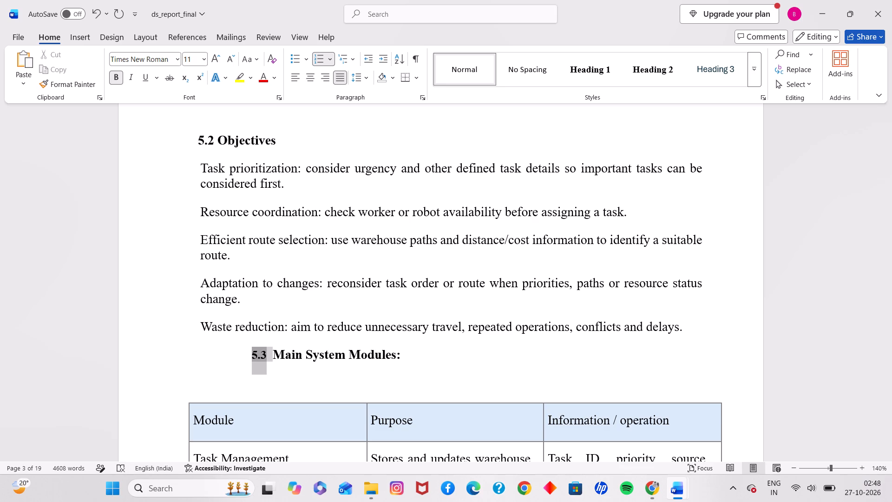
{"action": "key", "text": "BackSpace"}
{"action": "key", "text": "BackSpace"}
{"action": "key", "text": "BackSpace"}
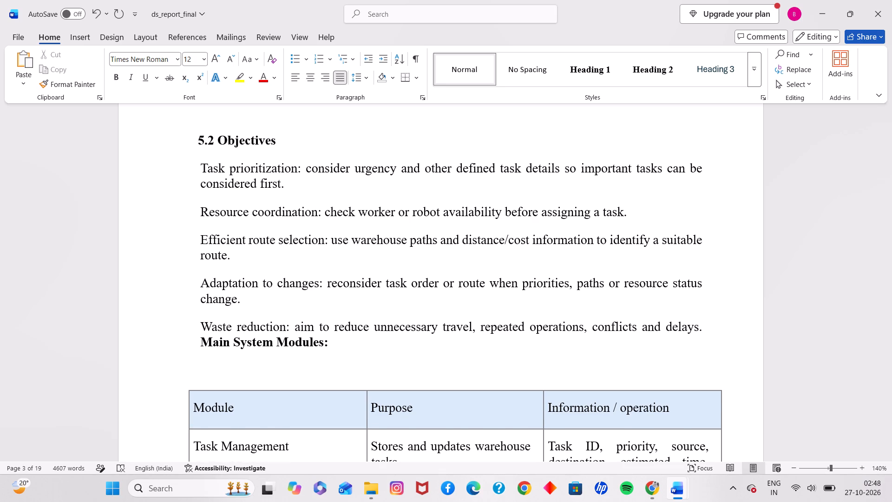
{"action": "key", "text": "ctrl+z"}
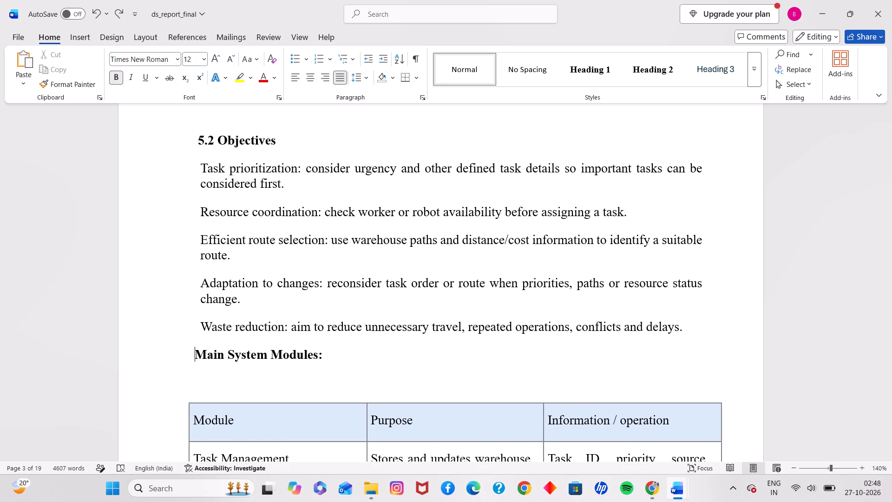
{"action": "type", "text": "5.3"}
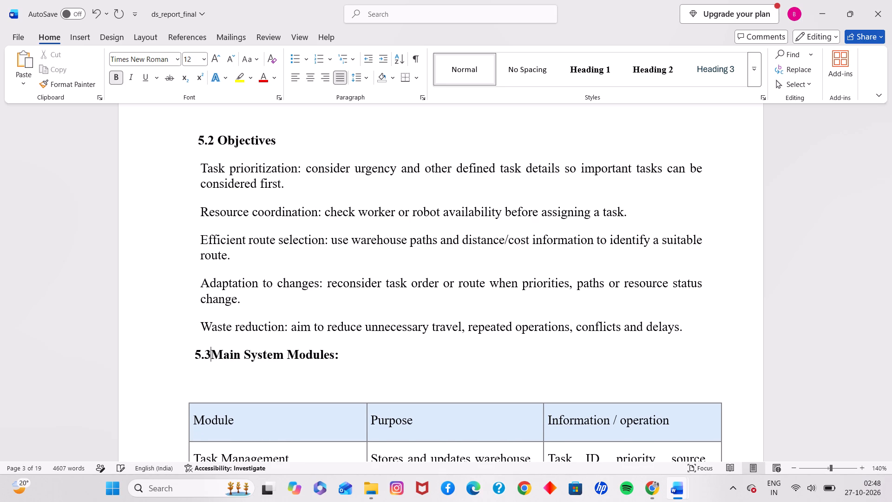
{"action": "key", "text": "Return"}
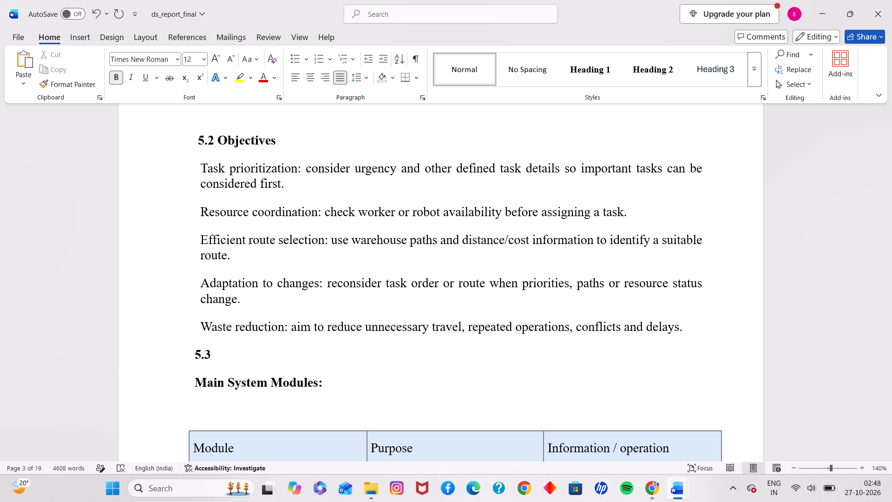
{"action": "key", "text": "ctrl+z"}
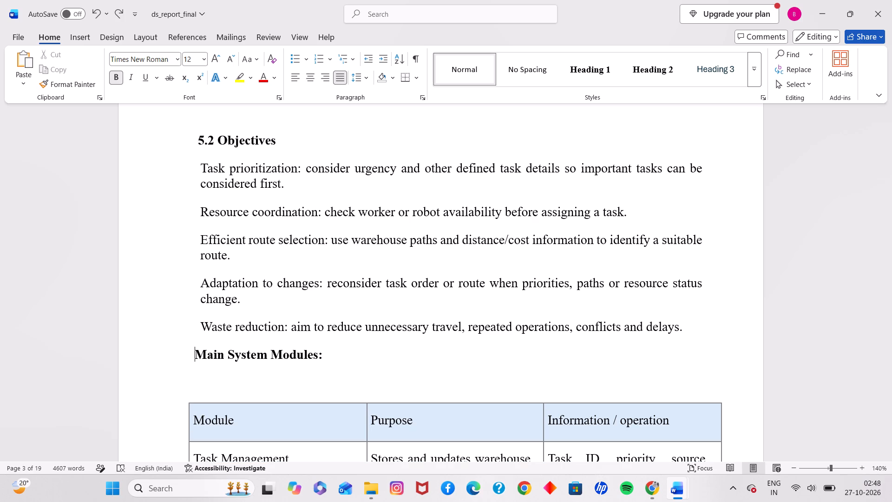
Insert the plain-text number 5.3 and a space before the Main System Modules heading.
{"action": "type", "text": "5.3"}
{"action": "key", "text": "space"}
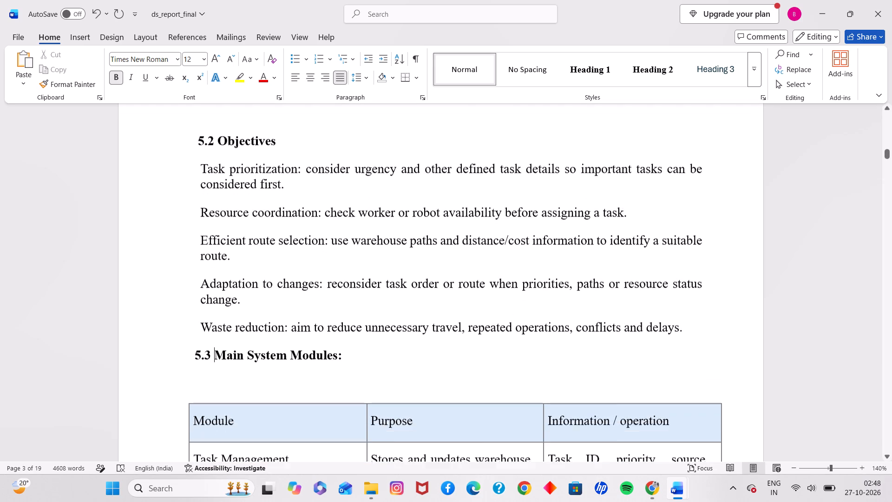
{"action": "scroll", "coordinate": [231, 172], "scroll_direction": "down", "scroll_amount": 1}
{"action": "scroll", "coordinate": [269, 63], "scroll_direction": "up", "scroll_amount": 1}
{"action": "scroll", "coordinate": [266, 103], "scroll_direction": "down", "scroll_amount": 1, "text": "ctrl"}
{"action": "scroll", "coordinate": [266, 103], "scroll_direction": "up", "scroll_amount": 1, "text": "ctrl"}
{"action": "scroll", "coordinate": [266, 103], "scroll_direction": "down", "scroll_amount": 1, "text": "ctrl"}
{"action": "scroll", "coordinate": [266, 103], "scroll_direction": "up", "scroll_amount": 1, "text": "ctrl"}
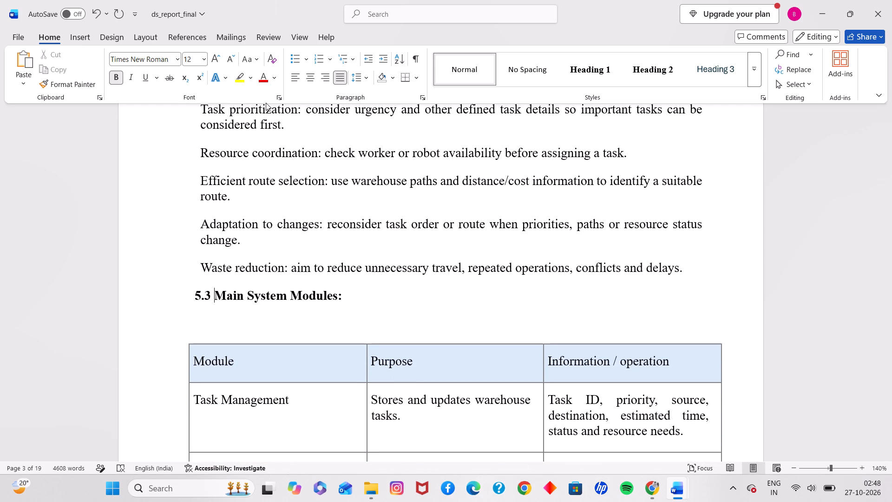
Add a colon at the end of the 5.2 Objectives heading.
{"action": "scroll", "coordinate": [266, 103], "scroll_direction": "up", "scroll_amount": 1, "text": "ctrl"}
{"action": "scroll", "coordinate": [262, 149], "scroll_direction": "up", "scroll_amount": 1}
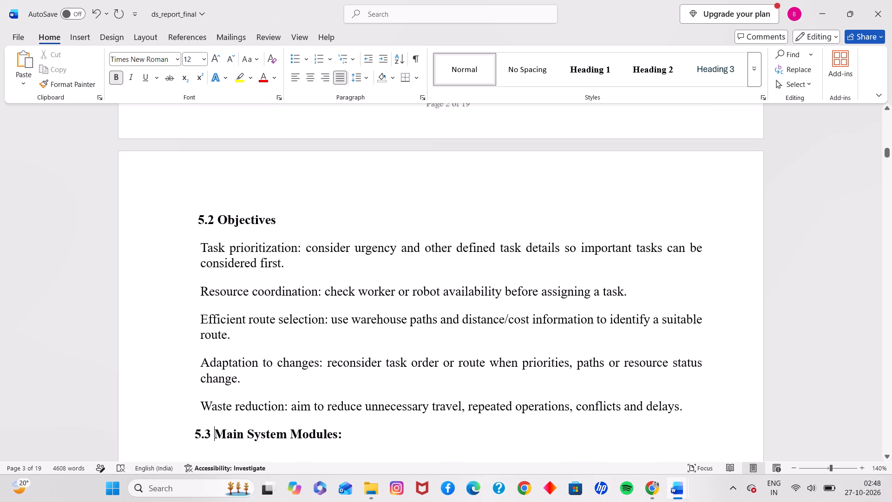
{"action": "left_click", "coordinate": [275, 226]}
{"action": "key", "text": "shift+colon"}
Format the five objective paragraphs under 5.2, from Task prioritization to Waste reduction, as a numbered list from 1 to 5.
{"action": "left_click_drag", "start_coordinate": [188, 244], "coordinate": [472, 420]}
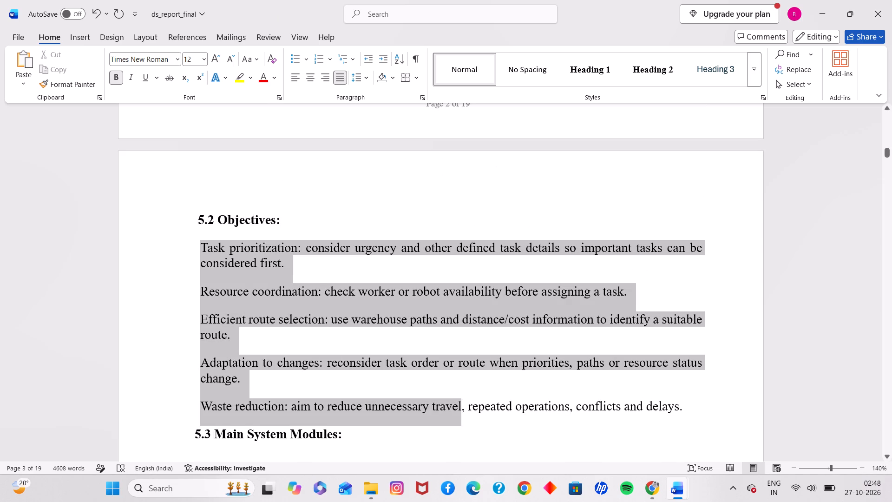
{"action": "left_click_drag", "start_coordinate": [472, 420], "coordinate": [677, 410]}
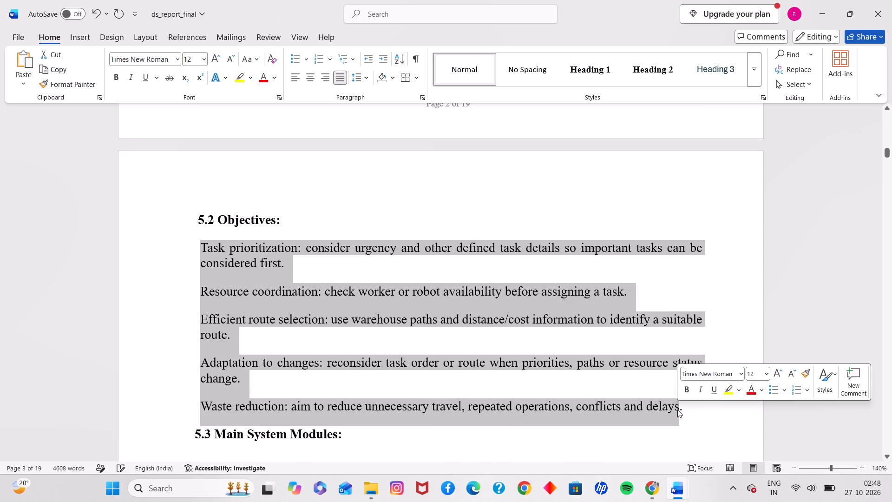
{"action": "left_click", "coordinate": [297, 60]}
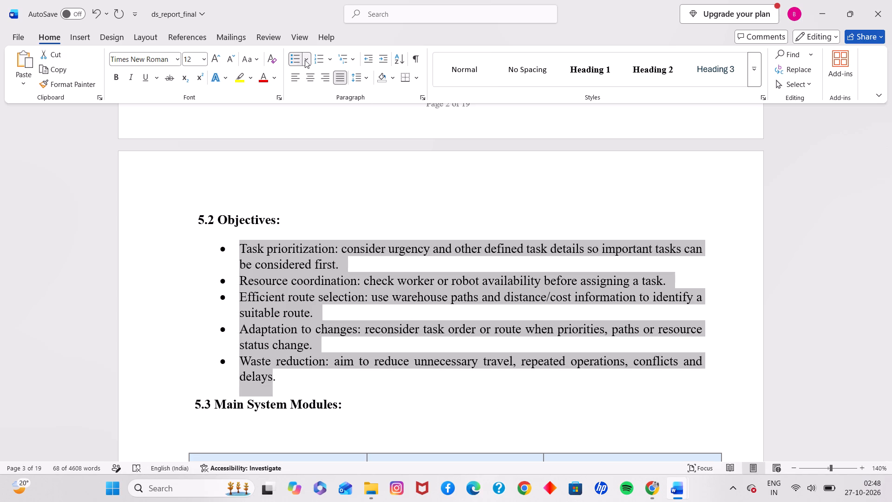
{"action": "left_click", "coordinate": [321, 60]}
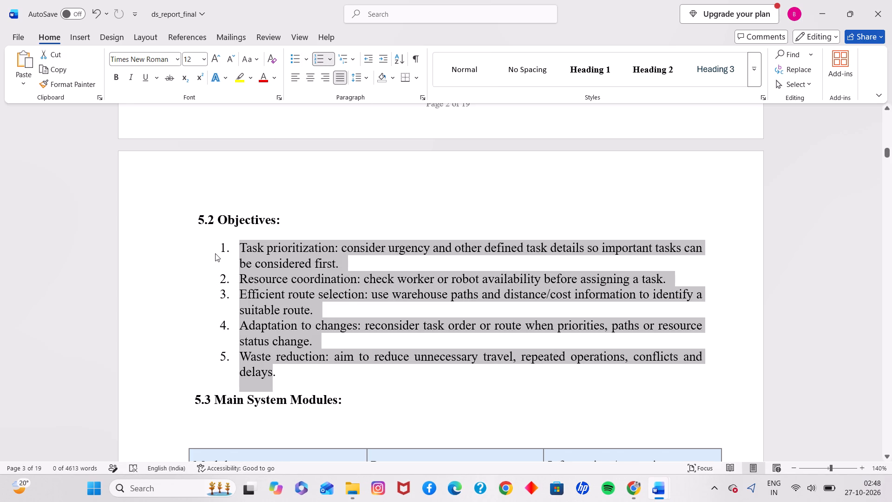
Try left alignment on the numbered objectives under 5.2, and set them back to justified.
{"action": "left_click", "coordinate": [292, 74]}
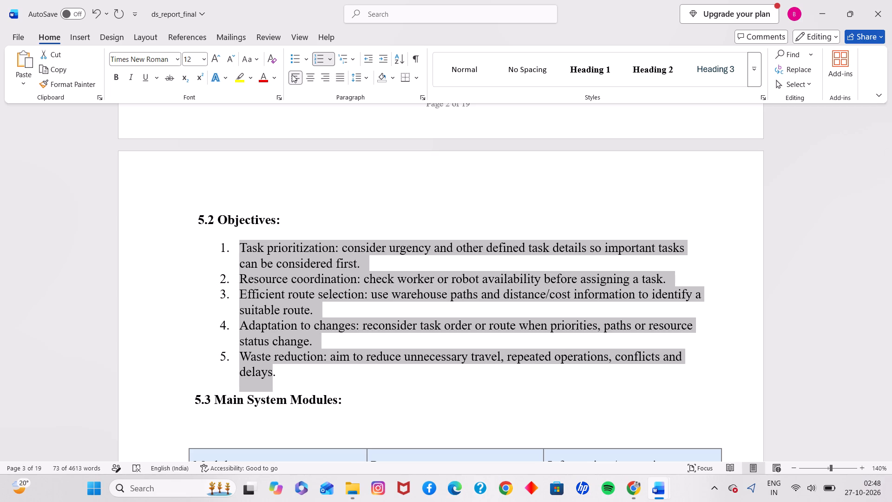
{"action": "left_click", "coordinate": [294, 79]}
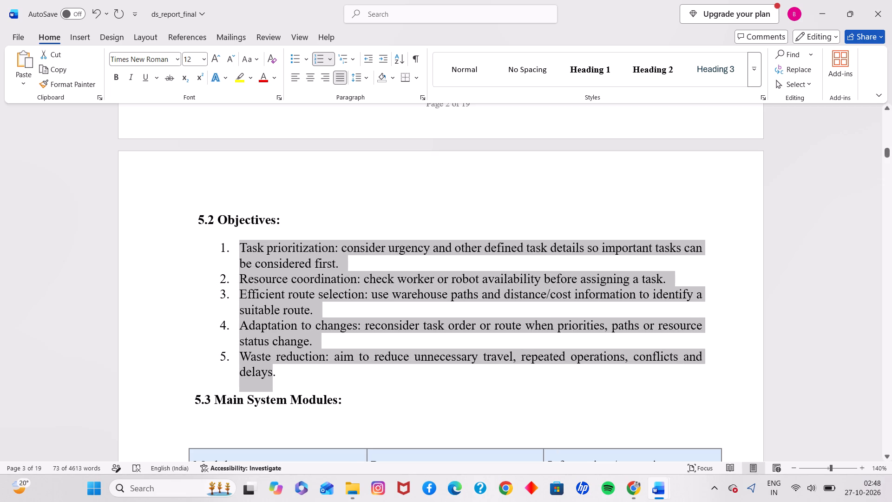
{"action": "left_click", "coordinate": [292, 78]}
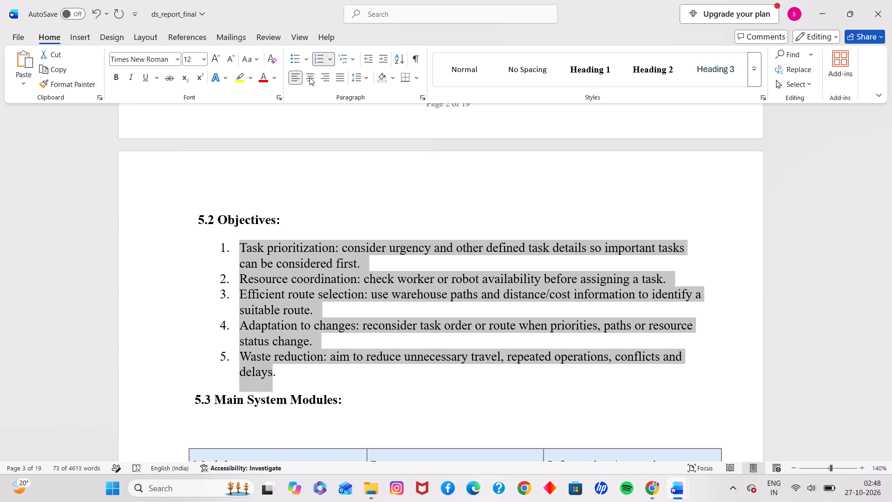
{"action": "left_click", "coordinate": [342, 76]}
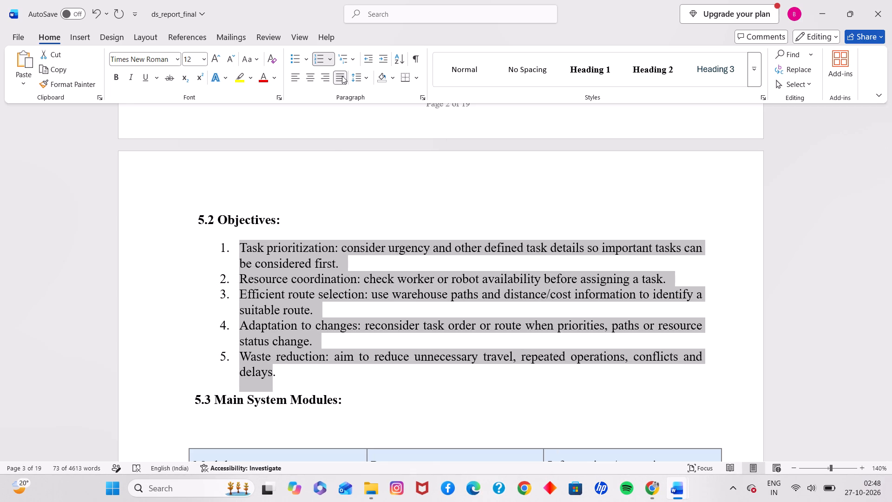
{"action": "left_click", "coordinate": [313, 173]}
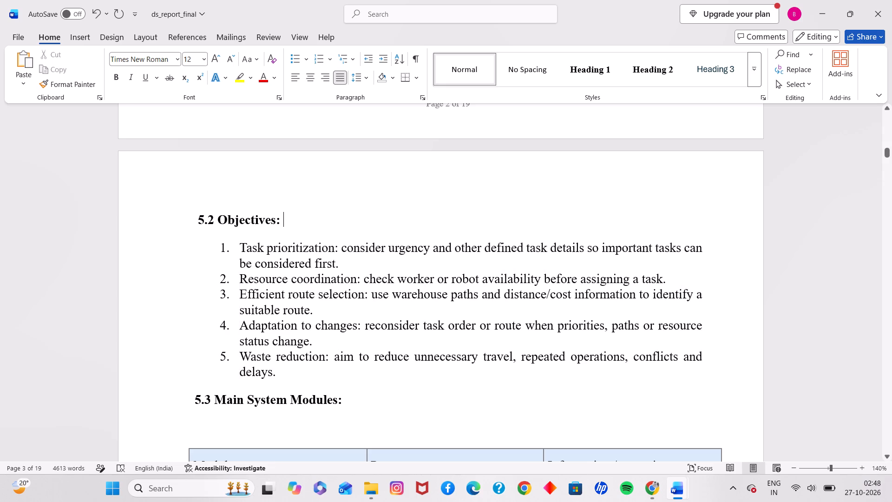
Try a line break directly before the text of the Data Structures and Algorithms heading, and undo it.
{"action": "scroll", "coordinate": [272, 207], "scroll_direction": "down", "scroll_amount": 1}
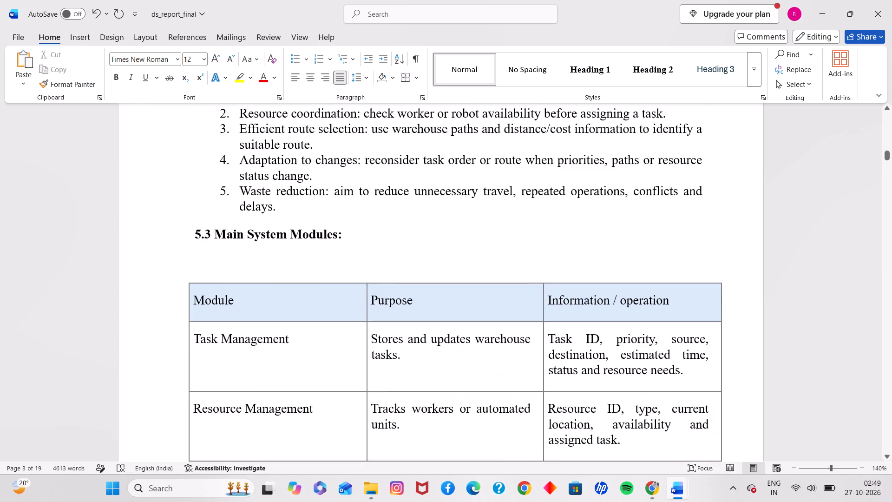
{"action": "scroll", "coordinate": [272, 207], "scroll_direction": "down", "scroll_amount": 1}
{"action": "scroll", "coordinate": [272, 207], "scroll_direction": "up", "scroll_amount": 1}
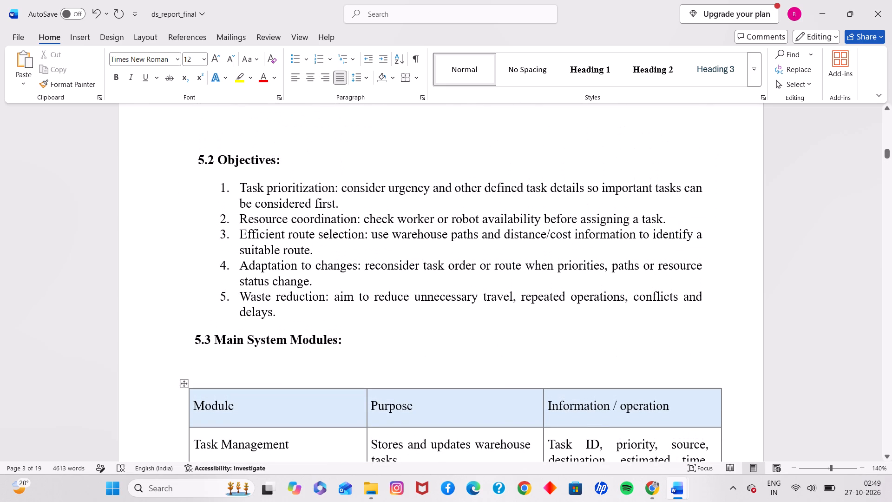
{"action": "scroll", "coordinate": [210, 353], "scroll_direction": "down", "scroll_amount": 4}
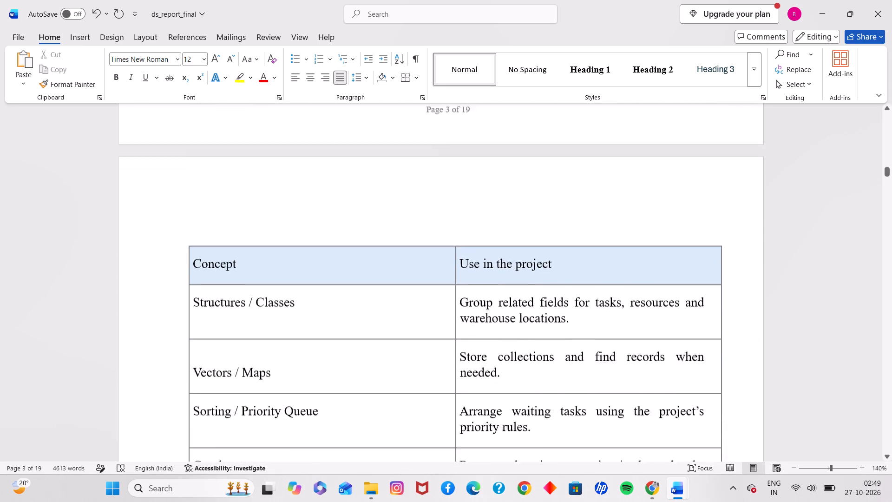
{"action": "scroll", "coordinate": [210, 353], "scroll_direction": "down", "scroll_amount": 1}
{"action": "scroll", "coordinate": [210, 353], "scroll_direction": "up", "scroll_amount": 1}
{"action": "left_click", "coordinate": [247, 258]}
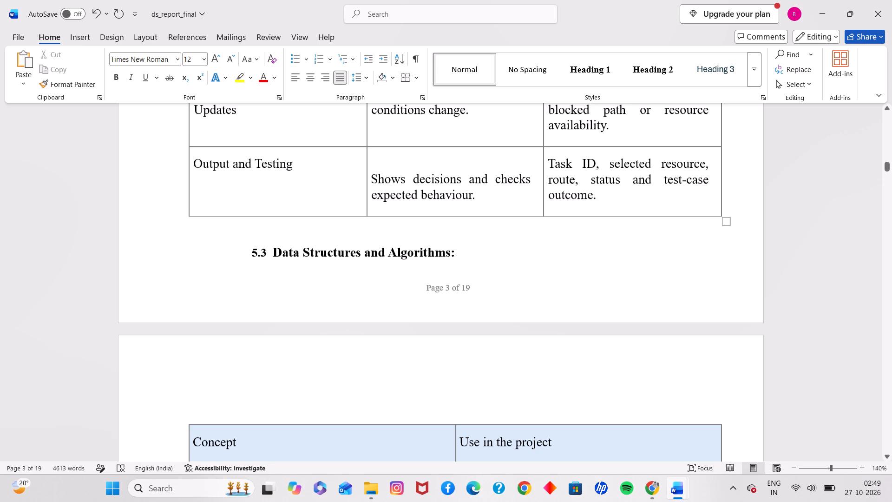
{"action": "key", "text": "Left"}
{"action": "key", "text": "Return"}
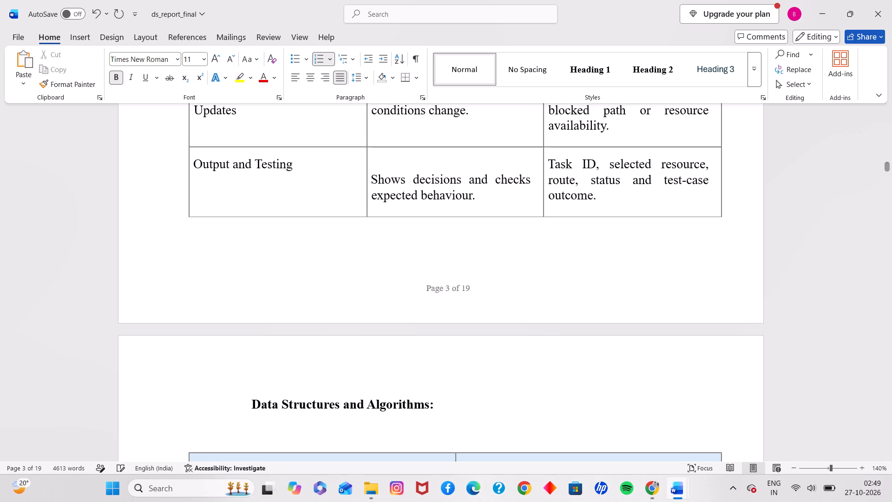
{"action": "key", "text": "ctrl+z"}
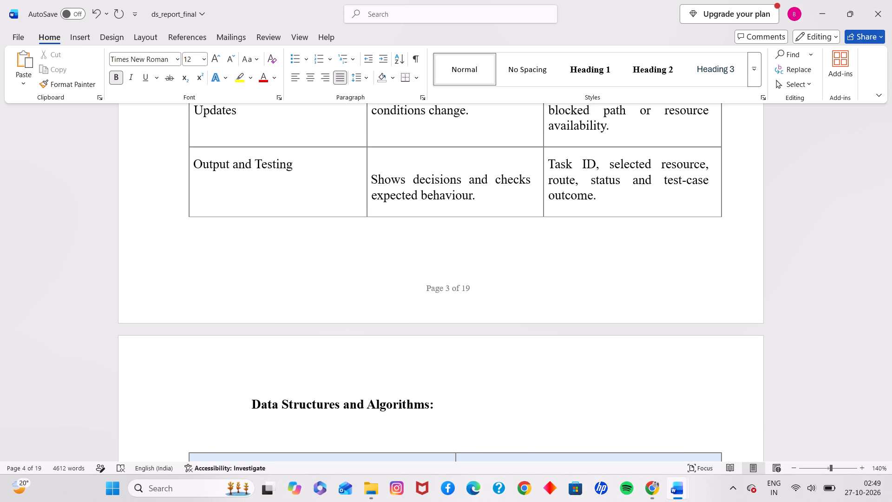
Insert an empty line between the modules table and the Data Structures and Algorithms heading to push the heading onto the next page.
{"action": "left_click", "coordinate": [295, 265]}
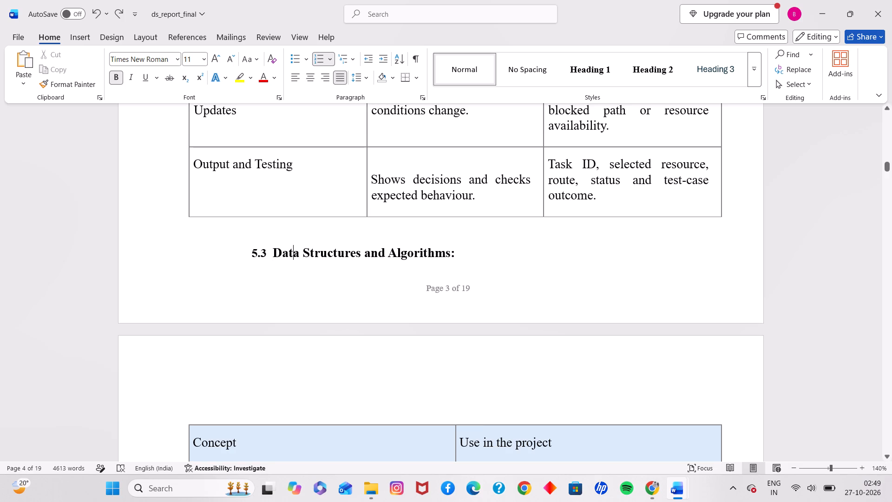
{"action": "left_click", "coordinate": [232, 253]}
{"action": "left_click", "coordinate": [213, 233]}
{"action": "key", "text": "Return"}
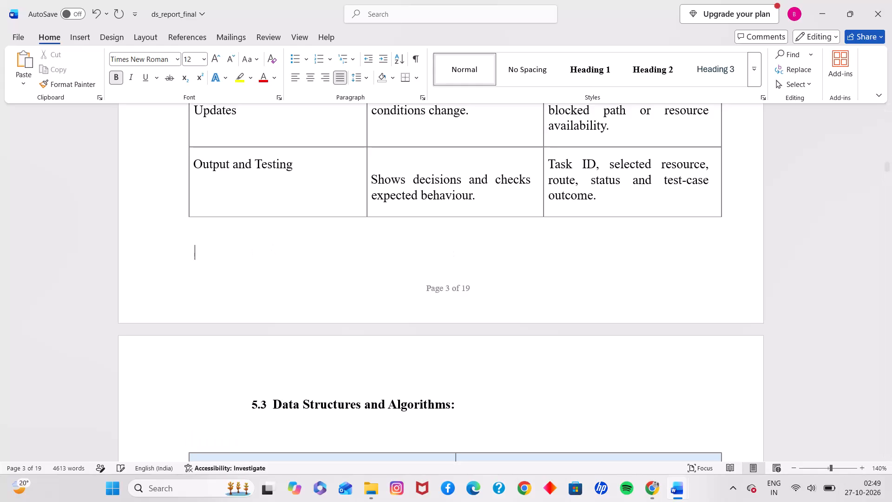
Replace the automatic number and indent of the Data Structures and Algorithms heading with the plain-text number 5.4 and a space.
{"action": "left_click", "coordinate": [237, 368]}
{"action": "key", "text": "BackSpace"}
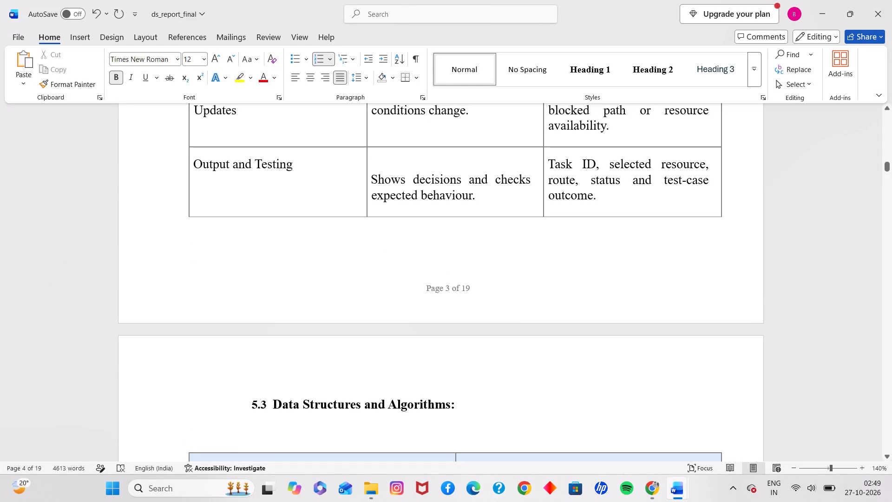
{"action": "key", "text": "BackSpace"}
{"action": "type", "text": "5."}
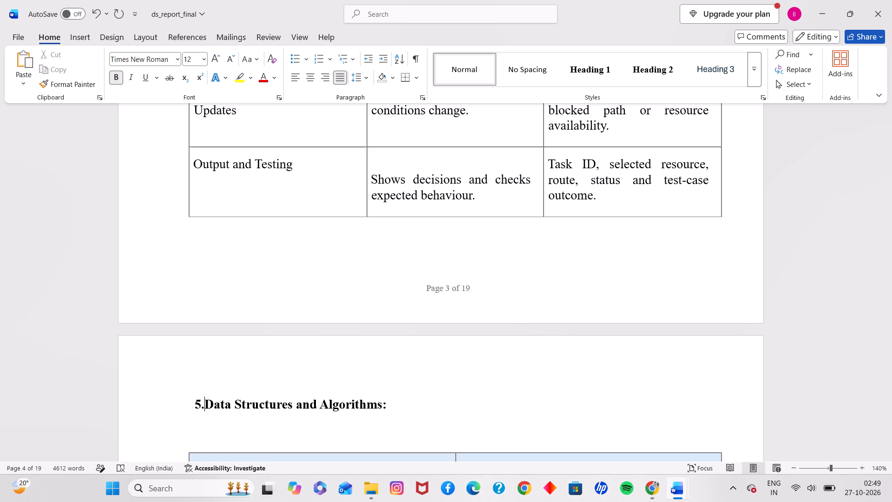
{"action": "key", "text": "Return"}
{"action": "key", "text": "BackSpace"}
{"action": "type", "text": "4"}
{"action": "key", "text": "space"}
Delete the 5.6 Design Assumptions and Scope heading below the inputs and outputs table.
{"action": "scroll", "coordinate": [239, 404], "scroll_direction": "down", "scroll_amount": 1}
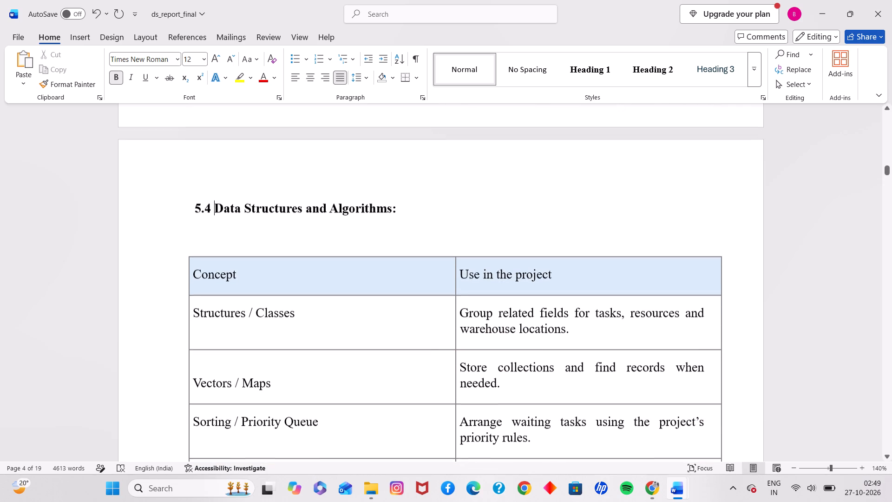
{"action": "scroll", "coordinate": [339, 300], "scroll_direction": "down", "scroll_amount": 1}
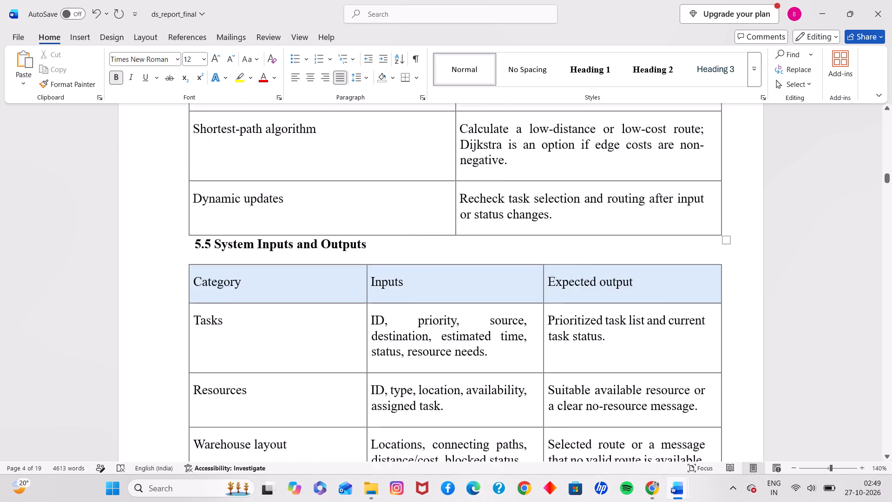
{"action": "scroll", "coordinate": [339, 300], "scroll_direction": "down", "scroll_amount": 3}
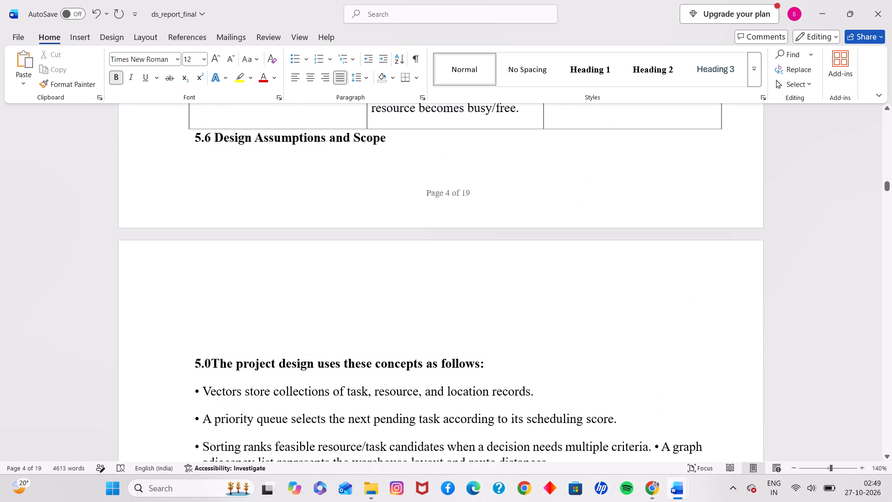
{"action": "scroll", "coordinate": [339, 300], "scroll_direction": "down", "scroll_amount": 1}
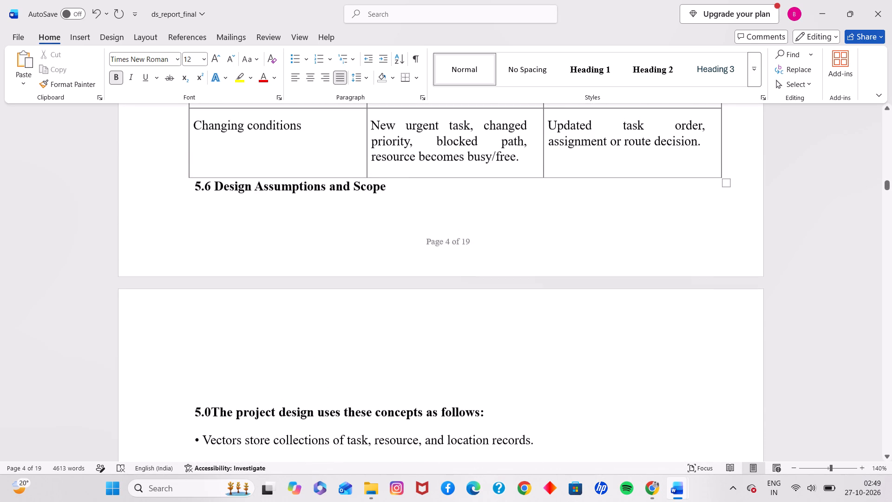
{"action": "left_click_drag", "start_coordinate": [391, 193], "coordinate": [266, 192]}
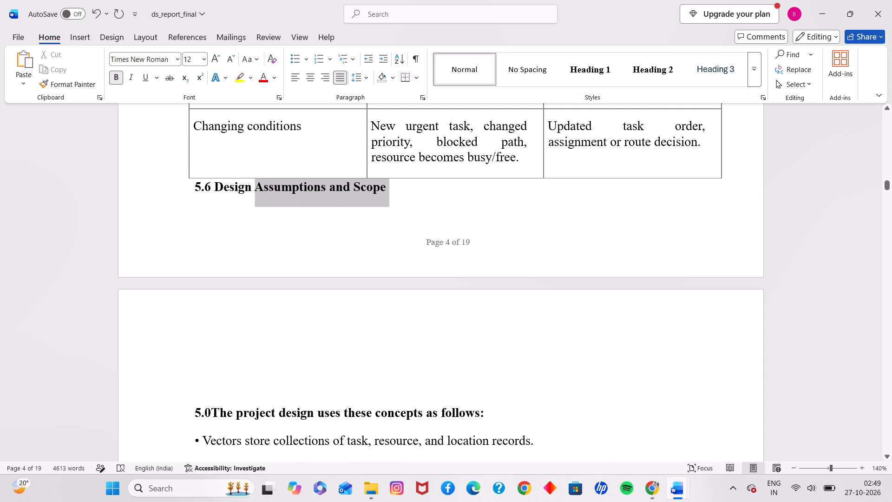
{"action": "left_click_drag", "start_coordinate": [266, 192], "coordinate": [196, 182]}
{"action": "key", "text": "BackSpace"}
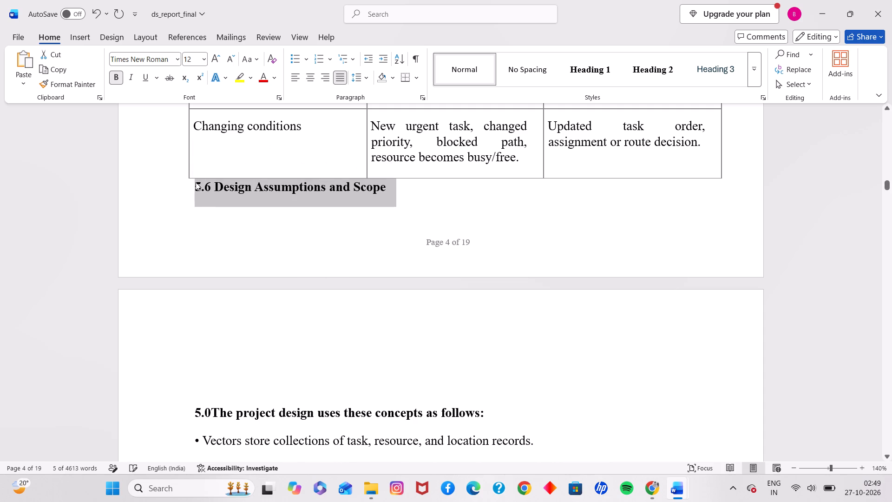
Renumber the heading "The project design uses these concepts as follows:" as 5.6, with a space after the number.
{"action": "scroll", "coordinate": [215, 390], "scroll_direction": "down", "scroll_amount": 2}
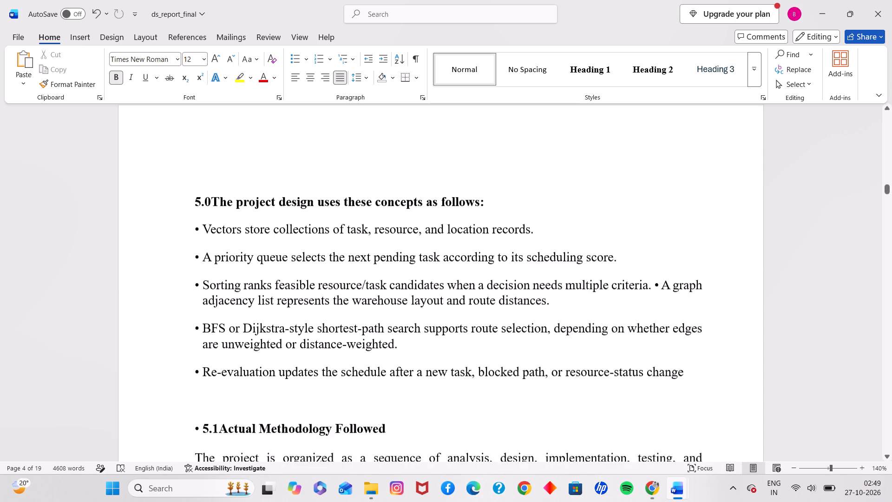
{"action": "scroll", "coordinate": [215, 390], "scroll_direction": "down", "scroll_amount": 1}
{"action": "scroll", "coordinate": [215, 390], "scroll_direction": "up", "scroll_amount": 1}
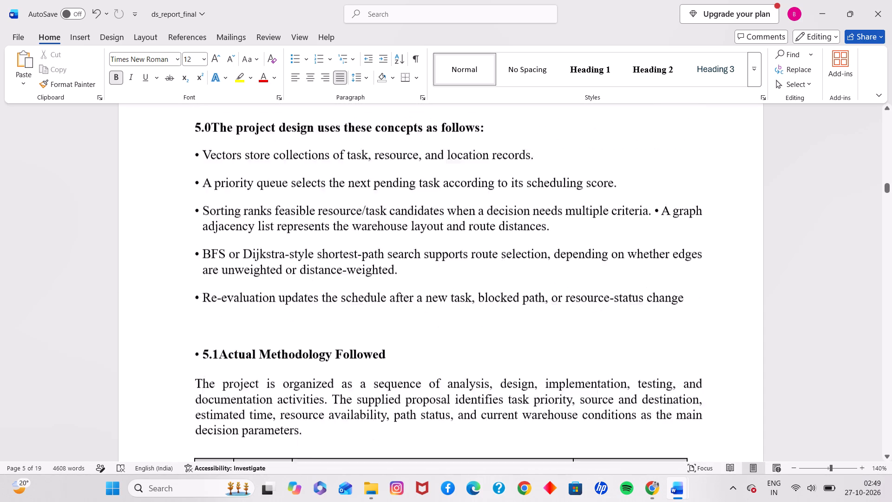
{"action": "scroll", "coordinate": [215, 390], "scroll_direction": "up", "scroll_amount": 1}
{"action": "left_click", "coordinate": [210, 302]}
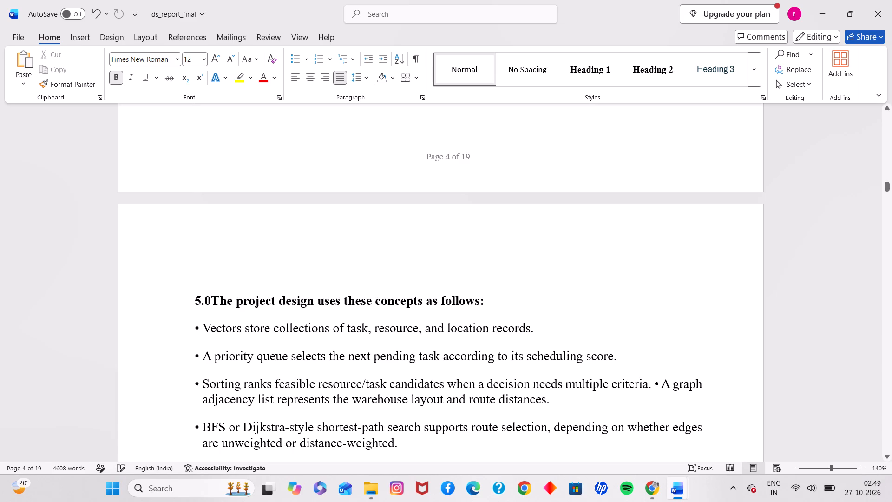
{"action": "key", "text": "BackSpace"}
{"action": "key", "text": "6"}
{"action": "key", "text": "space"}
Renumber the bulleted Actual Methodology Followed heading as 6., with a space between the number and the title.
{"action": "scroll", "coordinate": [210, 302], "scroll_direction": "down", "scroll_amount": 1}
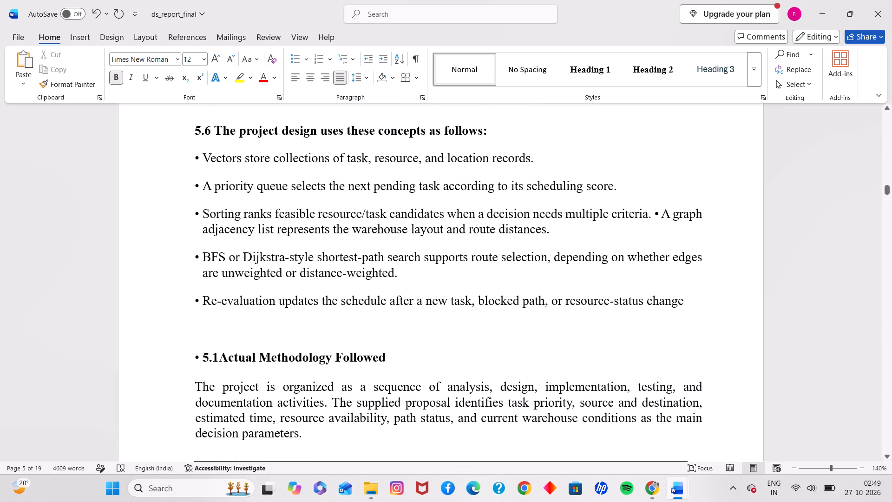
{"action": "double_click", "coordinate": [221, 324]}
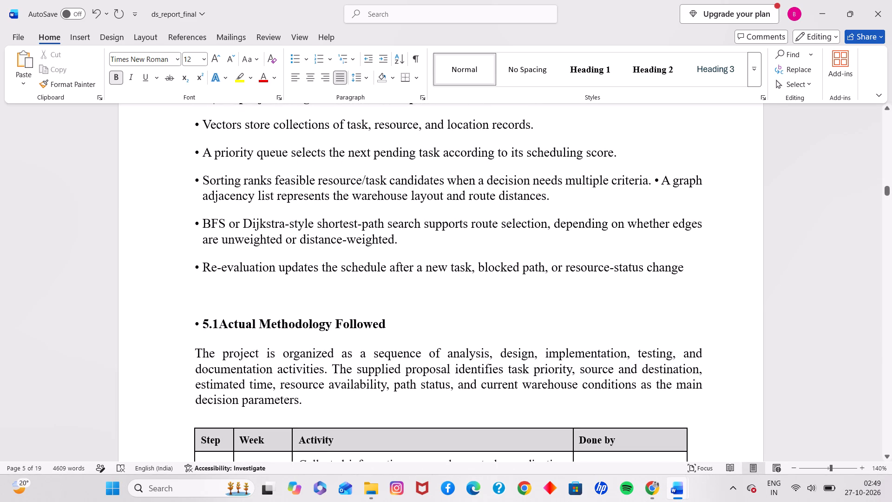
{"action": "left_click", "coordinate": [221, 324]}
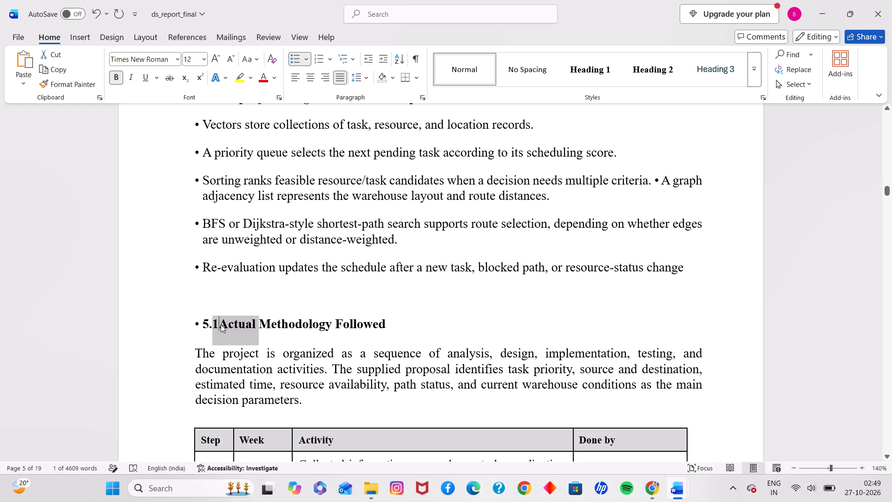
{"action": "key", "text": "BackSpace"}
{"action": "key", "text": "BackSpace"}
{"action": "key", "text": "BackSpace"}
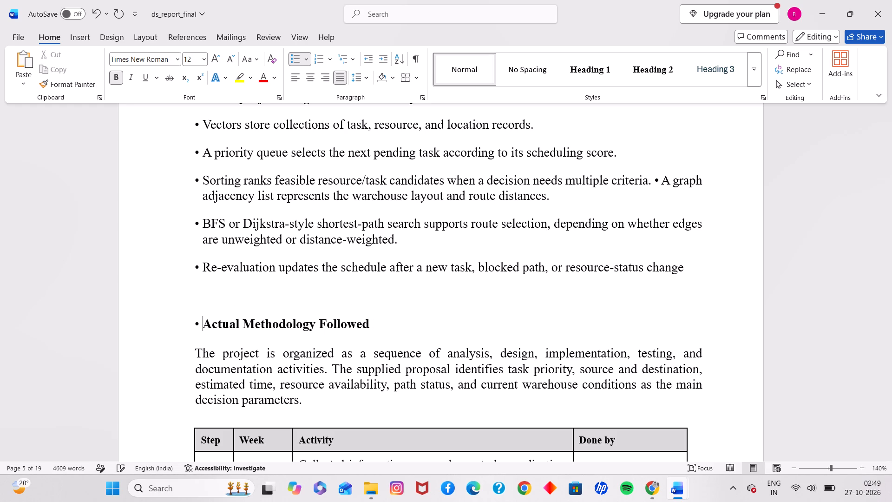
{"action": "key", "text": "6"}
{"action": "type", "text": "."}
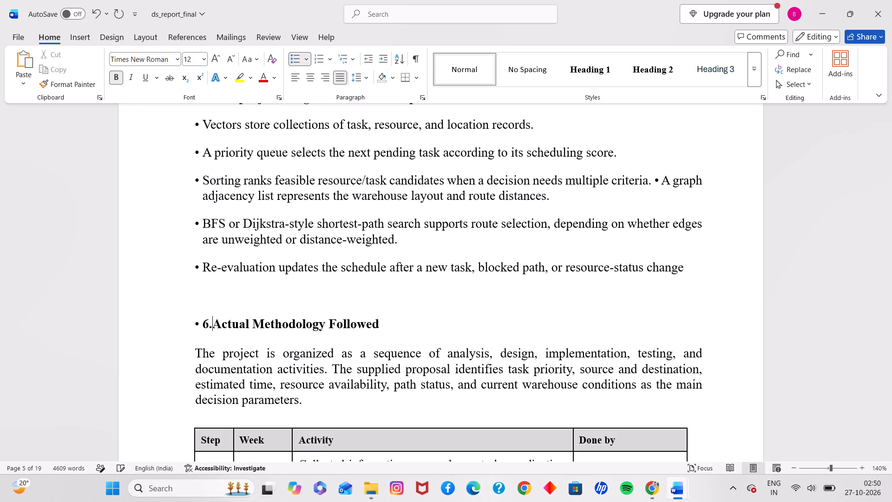
{"action": "key", "text": "space"}
Change the number of the Actual Resources Used heading above the resources table to 7.0.
{"action": "scroll", "coordinate": [221, 324], "scroll_direction": "down", "scroll_amount": 3}
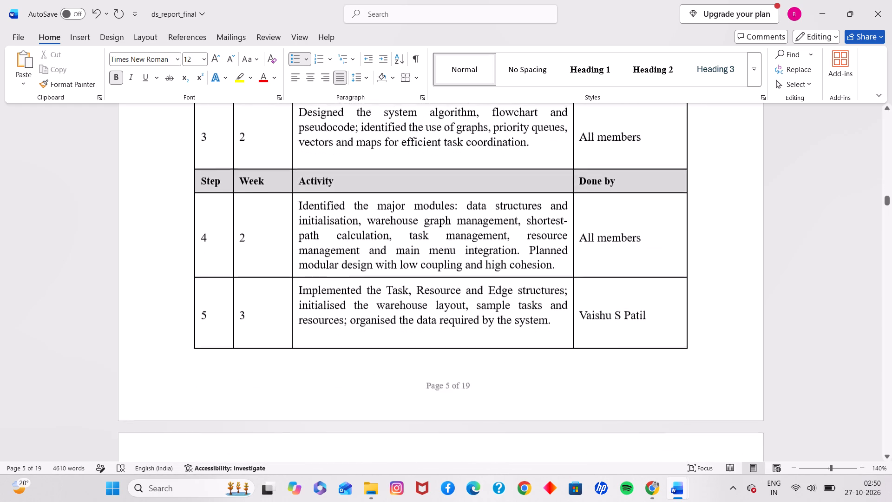
{"action": "scroll", "coordinate": [221, 324], "scroll_direction": "down", "scroll_amount": 5}
{"action": "scroll", "coordinate": [221, 324], "scroll_direction": "up", "scroll_amount": 1}
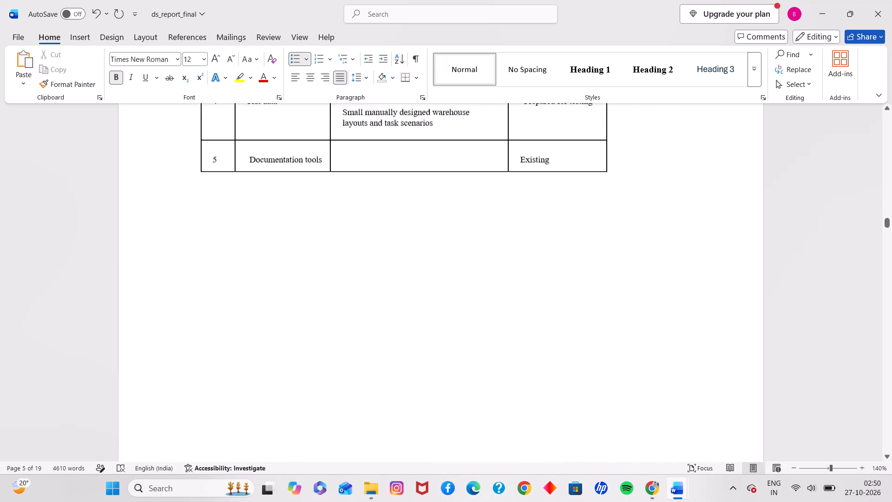
{"action": "scroll", "coordinate": [221, 324], "scroll_direction": "up", "scroll_amount": 1}
{"action": "scroll", "coordinate": [219, 202], "scroll_direction": "up", "scroll_amount": 1}
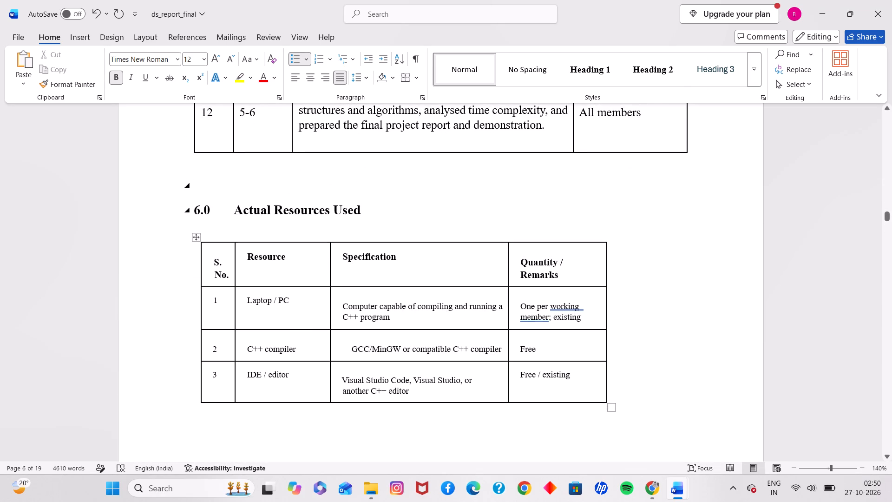
{"action": "left_click", "coordinate": [200, 211]}
{"action": "key", "text": "BackSpace"}
{"action": "key", "text": "7"}
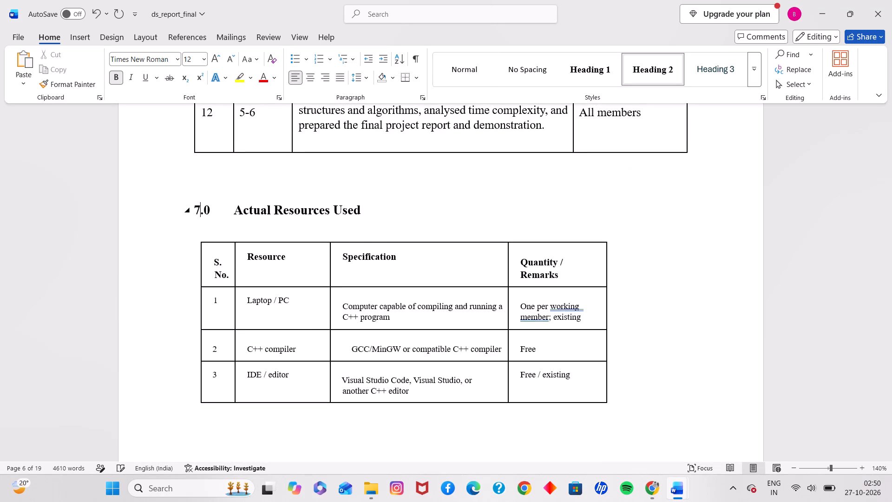
Delete the wide gap directly before the title in the Actual Resources Used heading.
{"action": "key", "text": "Right"}
{"action": "key", "text": "Right"}
{"action": "key", "text": "Right"}
{"action": "key", "text": "Right"}
{"action": "key", "text": "Right"}
{"action": "key", "text": "Left"}
{"action": "key", "text": "BackSpace"}
Change the number of the Outputs of the Micro-project heading to 8.0.
{"action": "scroll", "coordinate": [200, 211], "scroll_direction": "down", "scroll_amount": 3}
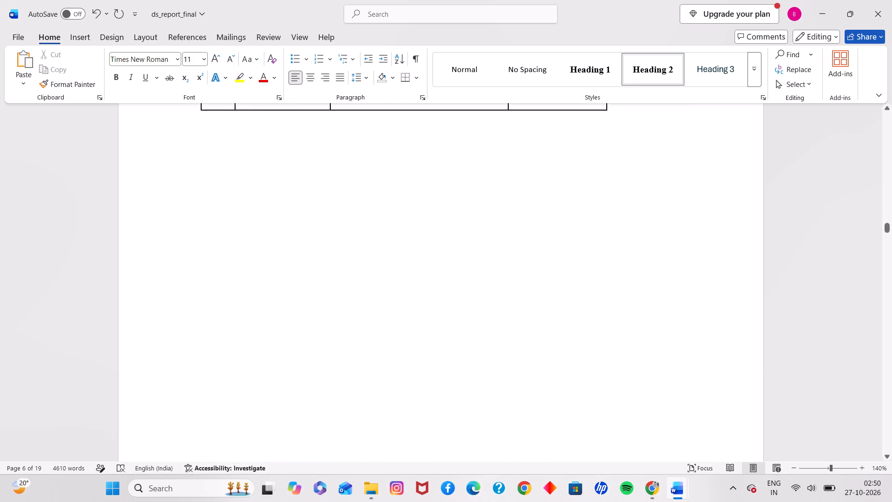
{"action": "scroll", "coordinate": [200, 211], "scroll_direction": "down", "scroll_amount": 3}
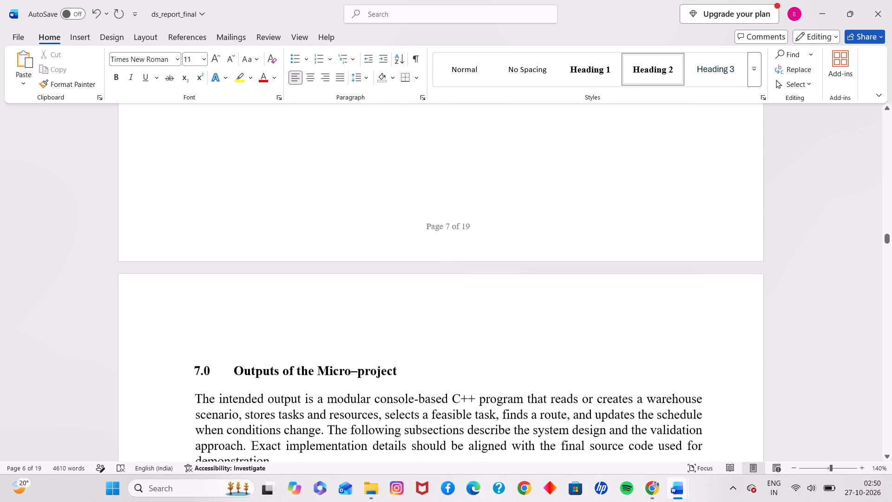
{"action": "scroll", "coordinate": [200, 211], "scroll_direction": "down", "scroll_amount": 1}
{"action": "left_click", "coordinate": [200, 284]}
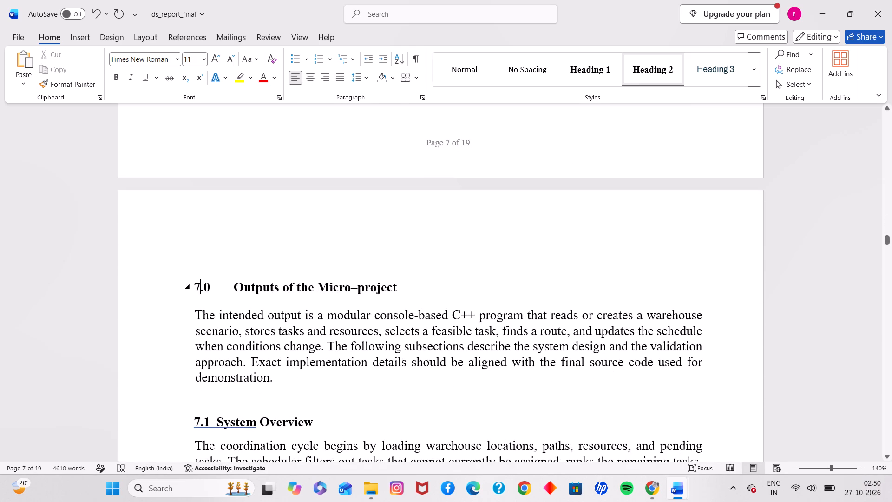
{"action": "key", "text": "BackSpace"}
{"action": "key", "text": "8"}
Change the number of the System Overview subheading below the outputs introduction to 8.1.
{"action": "key", "text": "Down"}
{"action": "key", "text": "Down"}
{"action": "key", "text": "Down"}
{"action": "key", "text": "Down"}
{"action": "key", "text": "Down"}
{"action": "key", "text": "Down"}
{"action": "key", "text": "Down"}
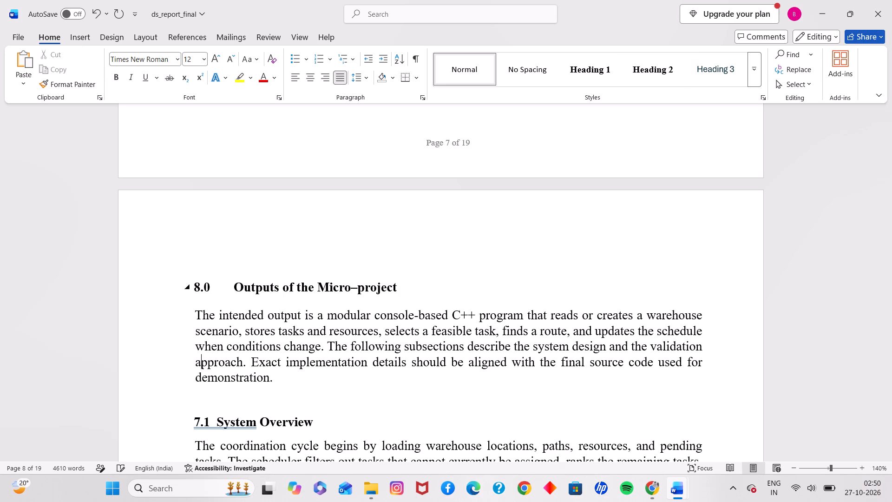
{"action": "key", "text": "BackSpace"}
{"action": "key", "text": "8"}
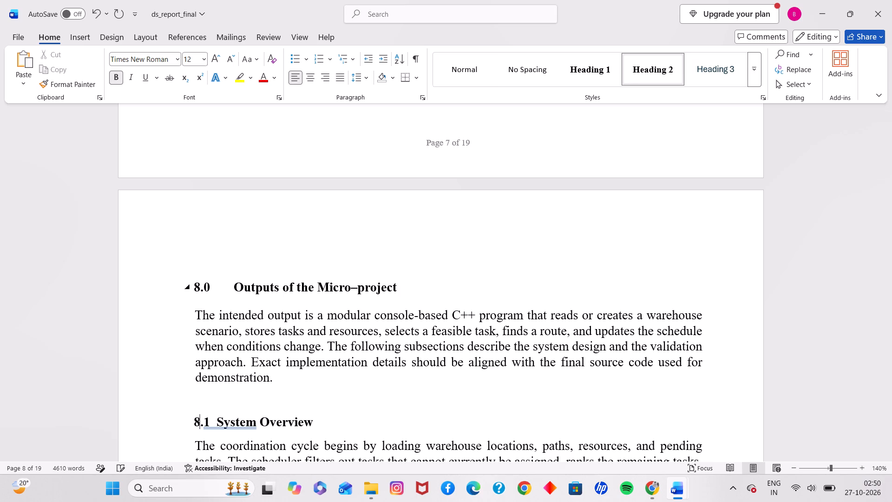
Change the number of the Flowchart subheading to 8.2.
{"action": "scroll", "coordinate": [200, 284], "scroll_direction": "down", "scroll_amount": 2}
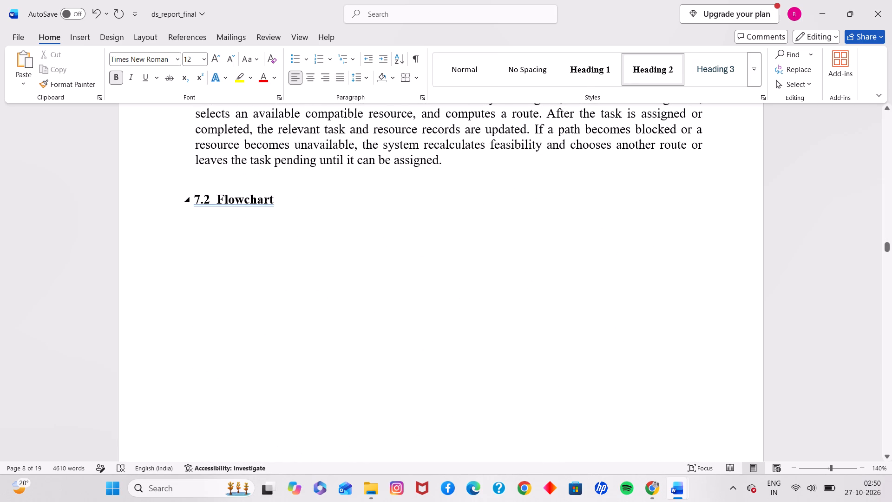
{"action": "left_click", "coordinate": [202, 202]}
{"action": "key", "text": "BackSpace"}
{"action": "key", "text": "8"}
Change the number of the Algorithm (High-Level Pseudocode) subheading after the flowchart to 8.3.
{"action": "scroll", "coordinate": [202, 202], "scroll_direction": "down", "scroll_amount": 2}
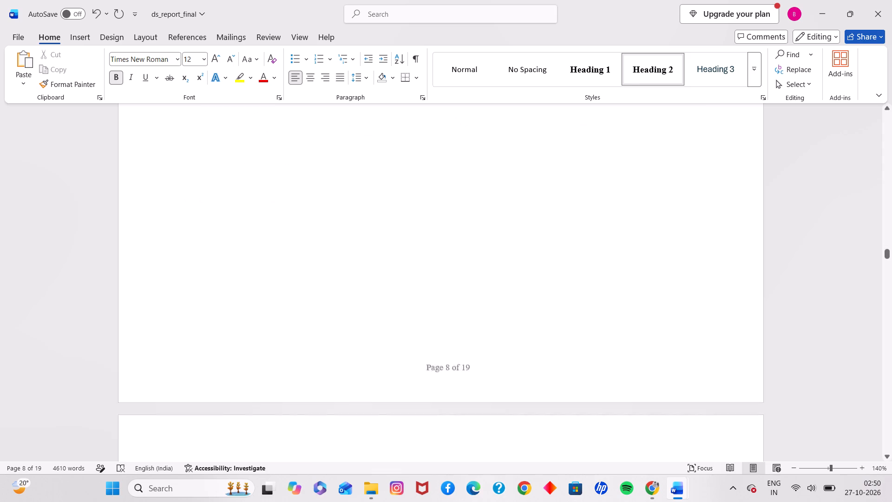
{"action": "scroll", "coordinate": [202, 202], "scroll_direction": "down", "scroll_amount": 2}
{"action": "scroll", "coordinate": [204, 261], "scroll_direction": "down", "scroll_amount": 3}
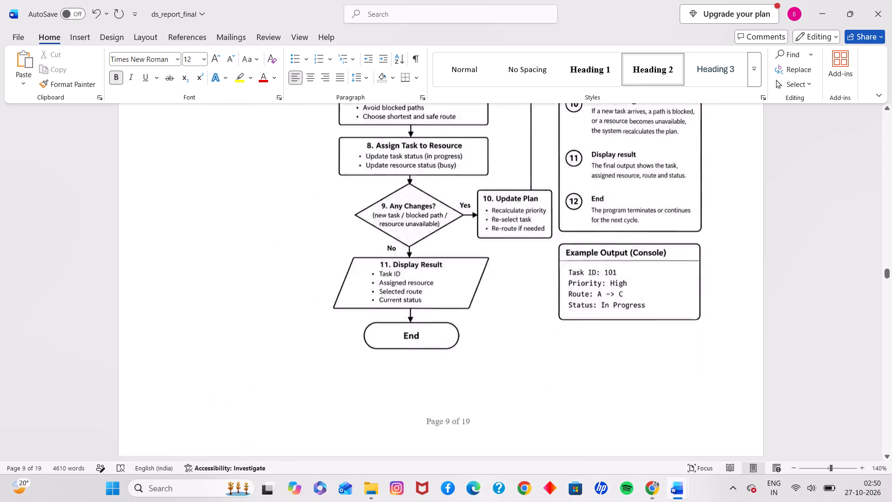
{"action": "scroll", "coordinate": [204, 261], "scroll_direction": "down", "scroll_amount": 1}
{"action": "left_click", "coordinate": [198, 284]}
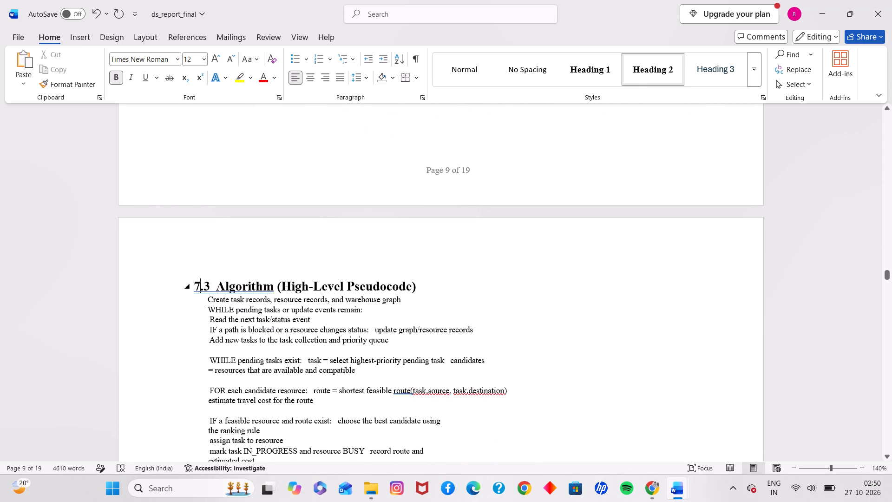
{"action": "key", "text": "BackSpace"}
{"action": "key", "text": "8"}
Review the member responsibility list and the per-member code excerpt pages following the pseudocode for numbering and spacing.
{"action": "scroll", "coordinate": [198, 284], "scroll_direction": "down", "scroll_amount": 1}
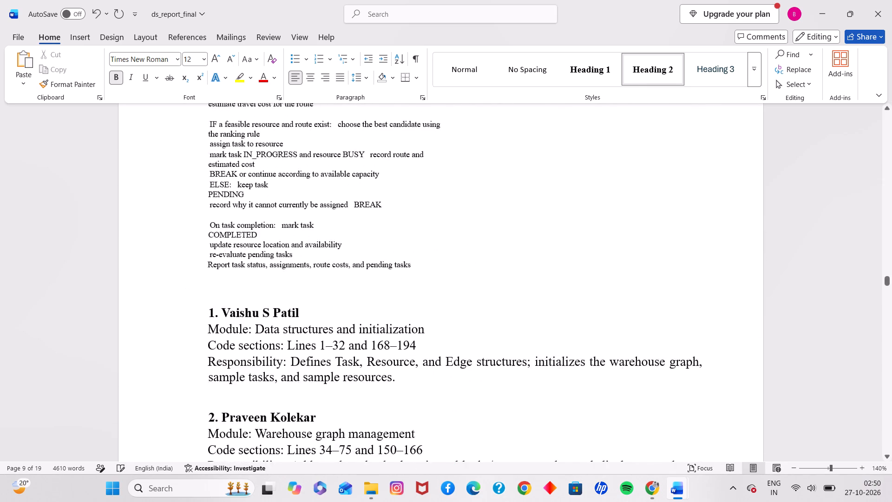
{"action": "scroll", "coordinate": [198, 284], "scroll_direction": "down", "scroll_amount": 1}
{"action": "scroll", "coordinate": [198, 284], "scroll_direction": "up", "scroll_amount": 1}
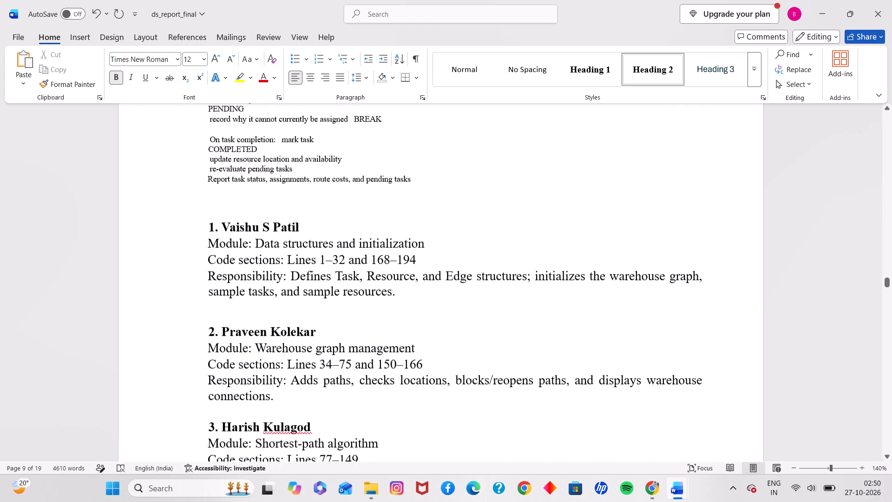
{"action": "scroll", "coordinate": [198, 284], "scroll_direction": "up", "scroll_amount": 1}
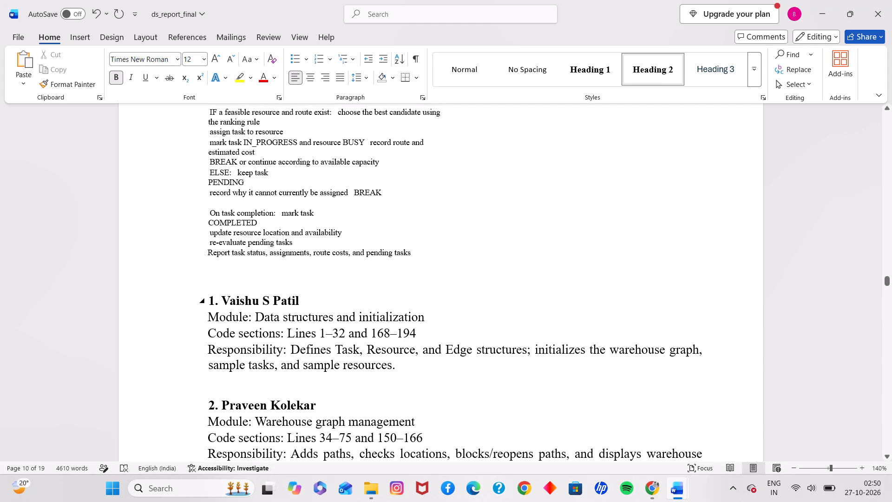
{"action": "scroll", "coordinate": [275, 335], "scroll_direction": "down", "scroll_amount": 1}
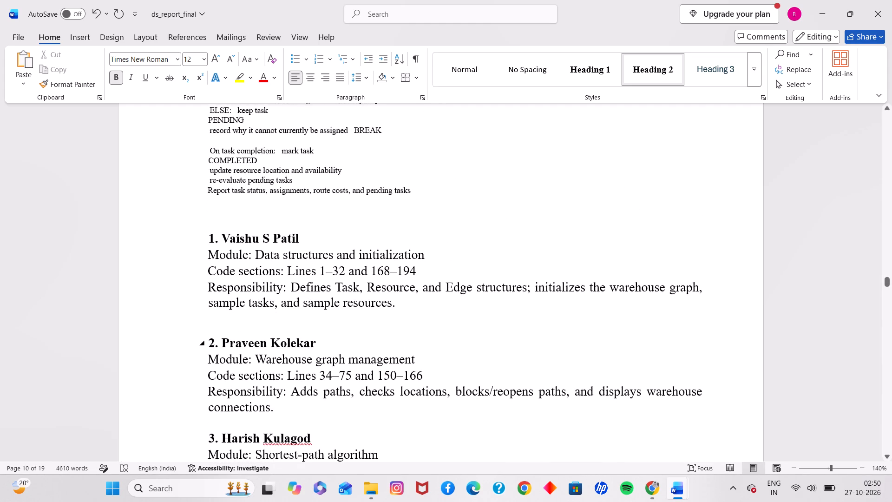
{"action": "scroll", "coordinate": [275, 335], "scroll_direction": "down", "scroll_amount": 2}
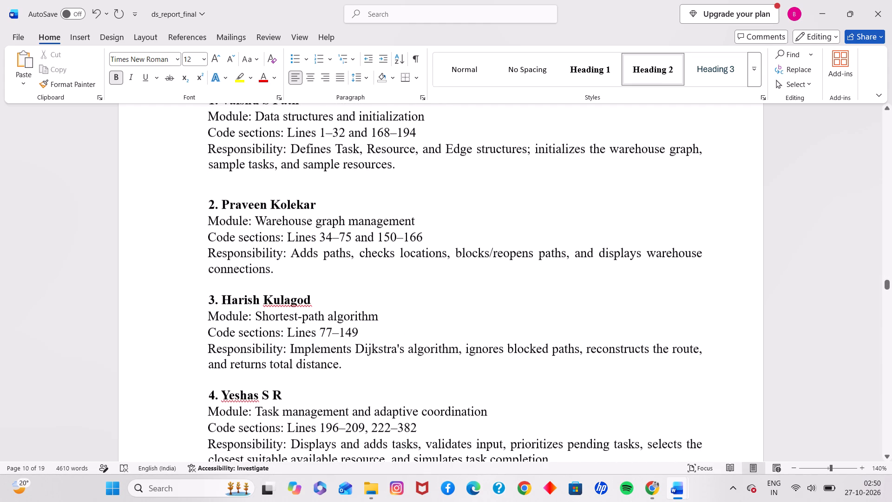
{"action": "scroll", "coordinate": [275, 335], "scroll_direction": "up", "scroll_amount": 1}
{"action": "scroll", "coordinate": [275, 335], "scroll_direction": "down", "scroll_amount": 4}
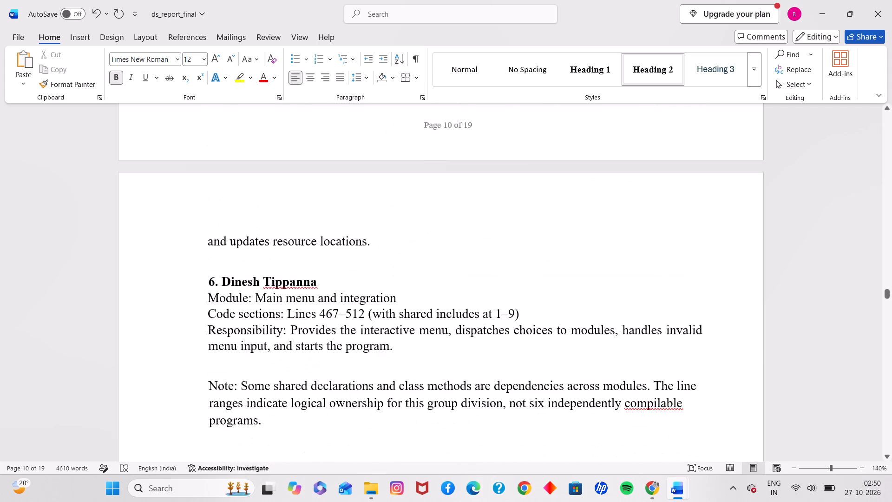
{"action": "scroll", "coordinate": [275, 335], "scroll_direction": "up", "scroll_amount": 1}
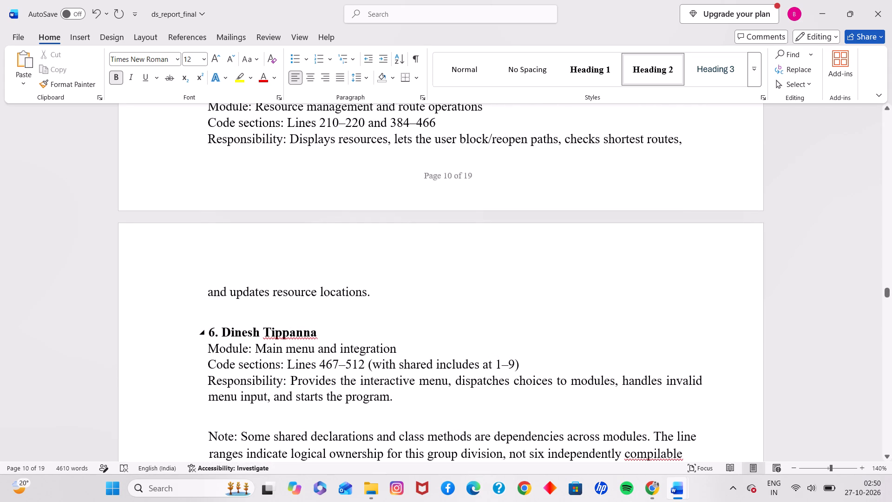
{"action": "scroll", "coordinate": [275, 335], "scroll_direction": "down", "scroll_amount": 2}
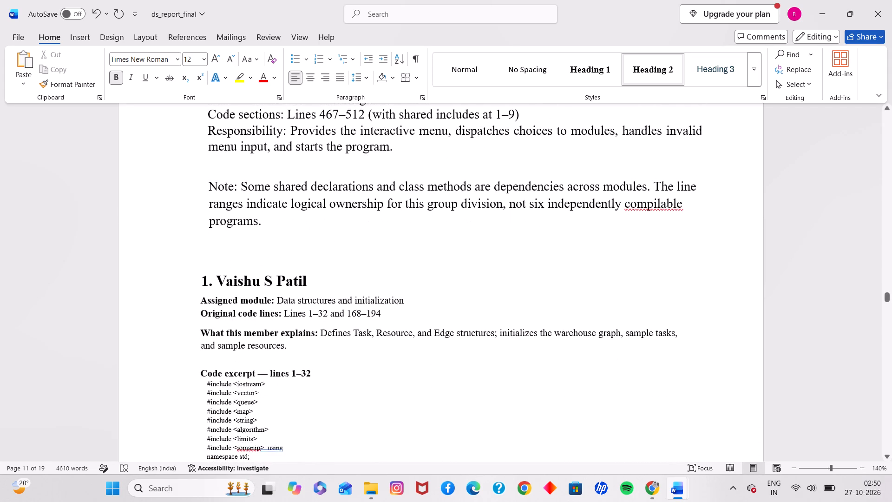
{"action": "scroll", "coordinate": [275, 335], "scroll_direction": "down", "scroll_amount": 2}
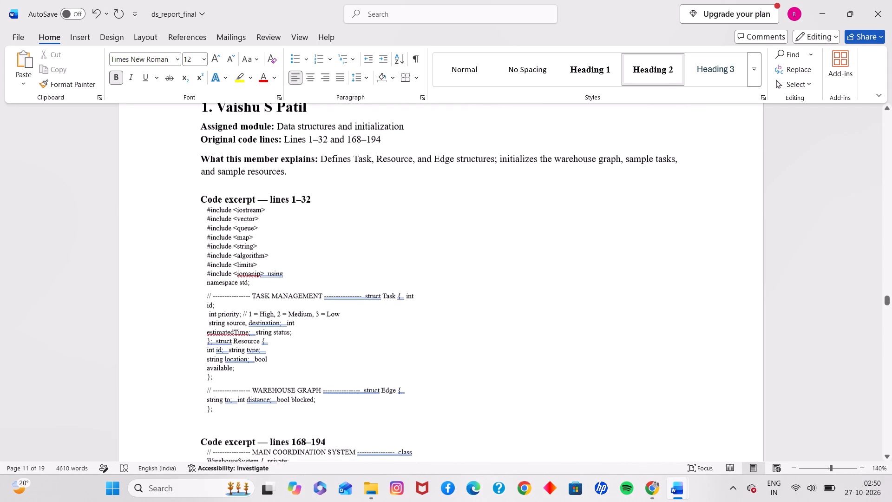
{"action": "scroll", "coordinate": [275, 335], "scroll_direction": "down", "scroll_amount": 3}
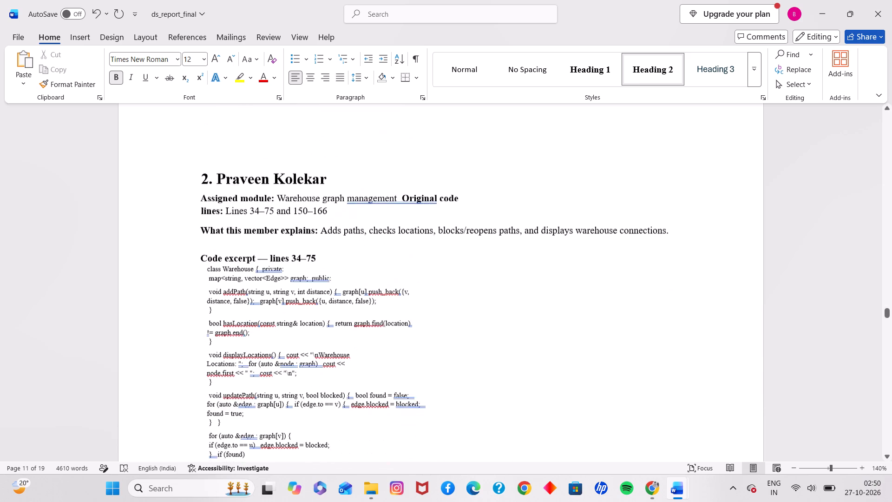
{"action": "scroll", "coordinate": [275, 335], "scroll_direction": "up", "scroll_amount": 2}
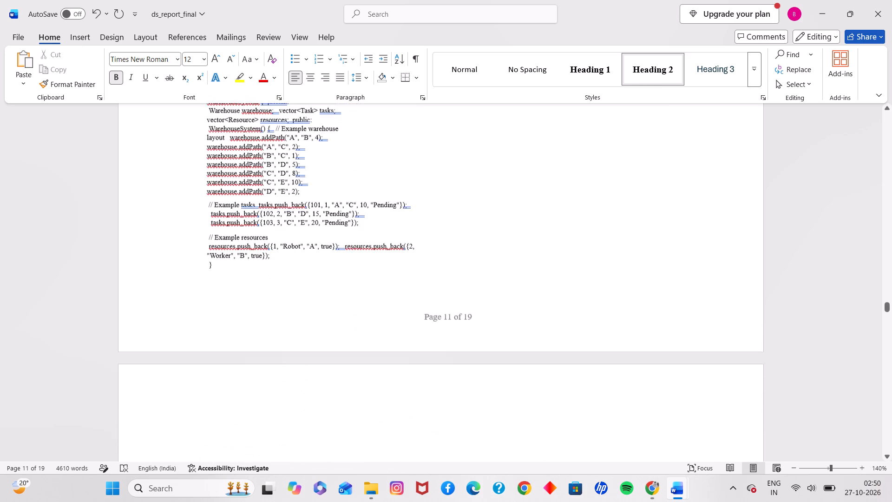
{"action": "scroll", "coordinate": [287, 264], "scroll_direction": "down", "scroll_amount": 6}
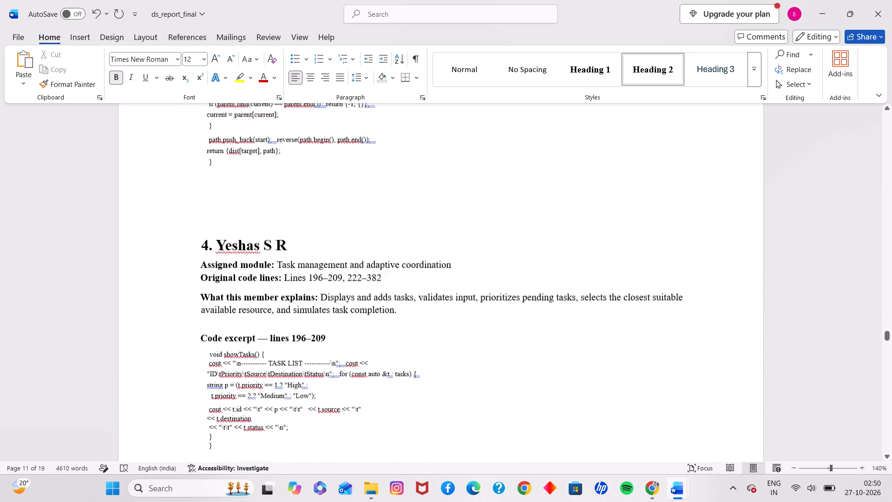
{"action": "scroll", "coordinate": [287, 264], "scroll_direction": "down", "scroll_amount": 4}
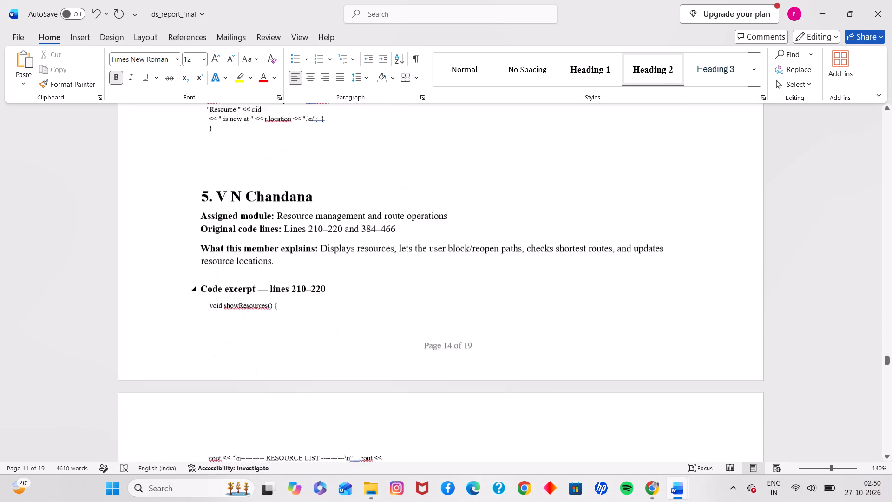
Delete the extra blank lines above the fifth member's heading, before the Resource management and route operations code section.
{"action": "scroll", "coordinate": [287, 264], "scroll_direction": "down", "scroll_amount": 2}
{"action": "scroll", "coordinate": [287, 264], "scroll_direction": "up", "scroll_amount": 2}
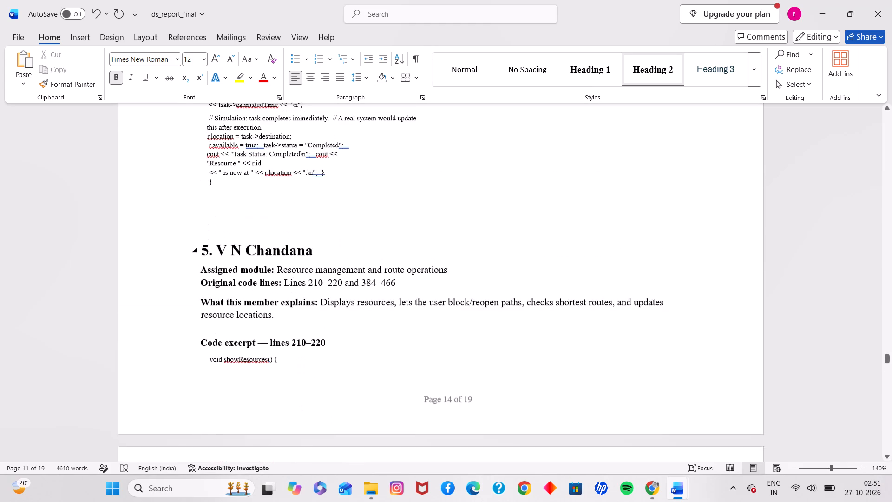
{"action": "left_click", "coordinate": [203, 239]}
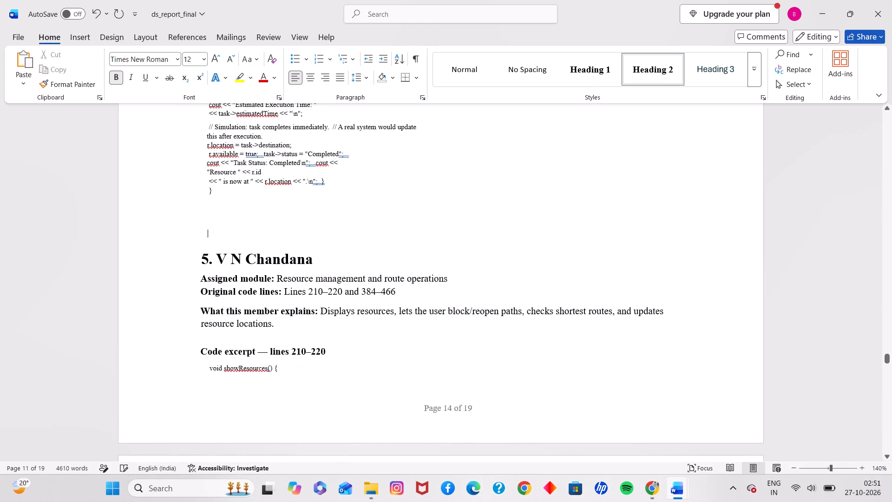
{"action": "key", "text": "BackSpace"}
{"action": "key", "text": "BackSpace"}
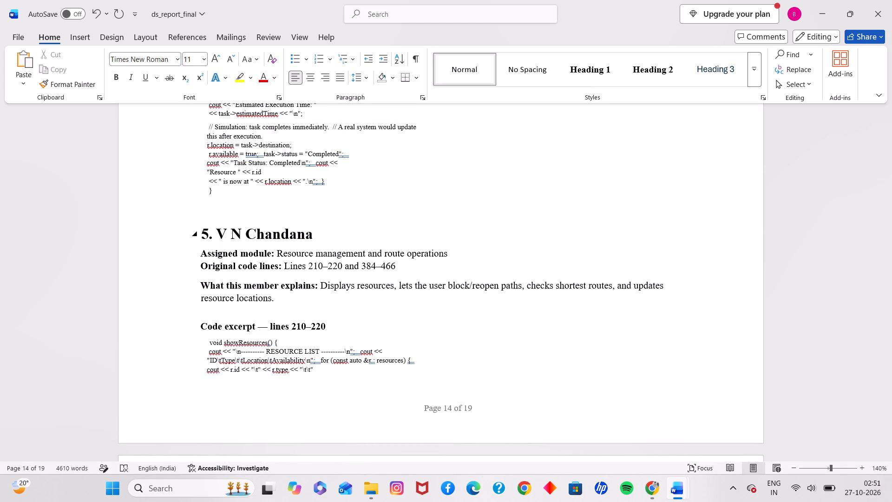
Delete the extra blank lines above the sixth member's heading, before the Main menu and integration code section.
{"action": "scroll", "coordinate": [203, 239], "scroll_direction": "up", "scroll_amount": 2}
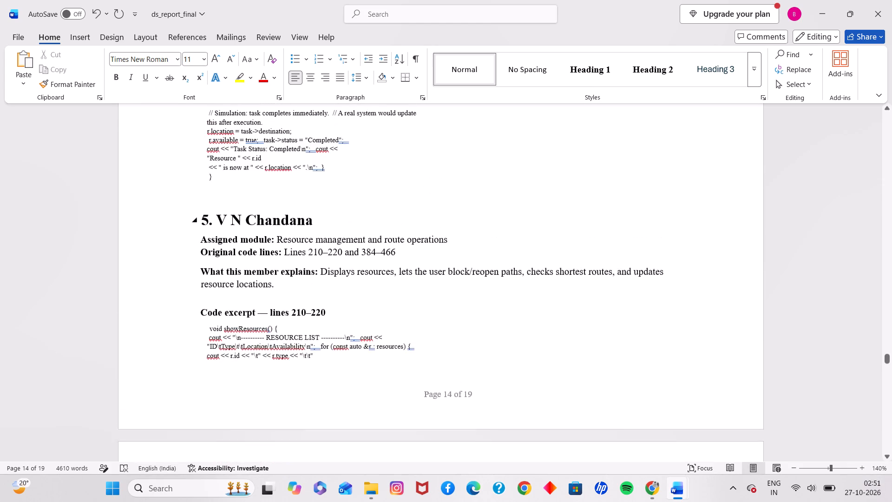
{"action": "scroll", "coordinate": [203, 239], "scroll_direction": "down", "scroll_amount": 5}
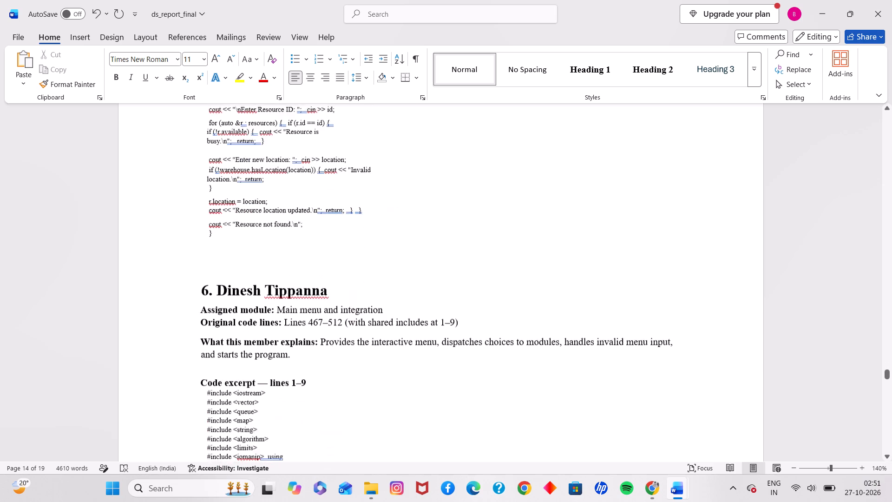
{"action": "scroll", "coordinate": [203, 239], "scroll_direction": "down", "scroll_amount": 1}
{"action": "scroll", "coordinate": [203, 239], "scroll_direction": "up", "scroll_amount": 1}
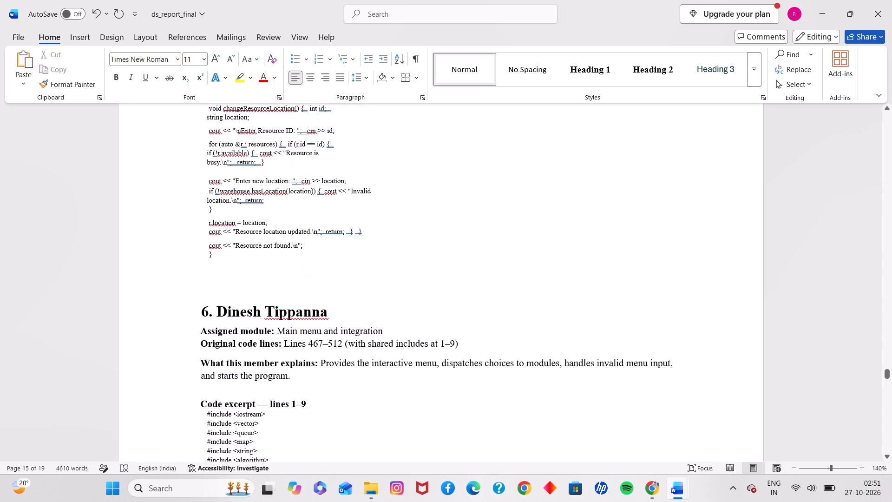
{"action": "left_click", "coordinate": [208, 294]}
{"action": "key", "text": "BackSpace"}
{"action": "key", "text": "BackSpace"}
Change the number of the Coupling and Cohesion subheading after the last code excerpt to 8.4.
{"action": "scroll", "coordinate": [208, 294], "scroll_direction": "down", "scroll_amount": 1}
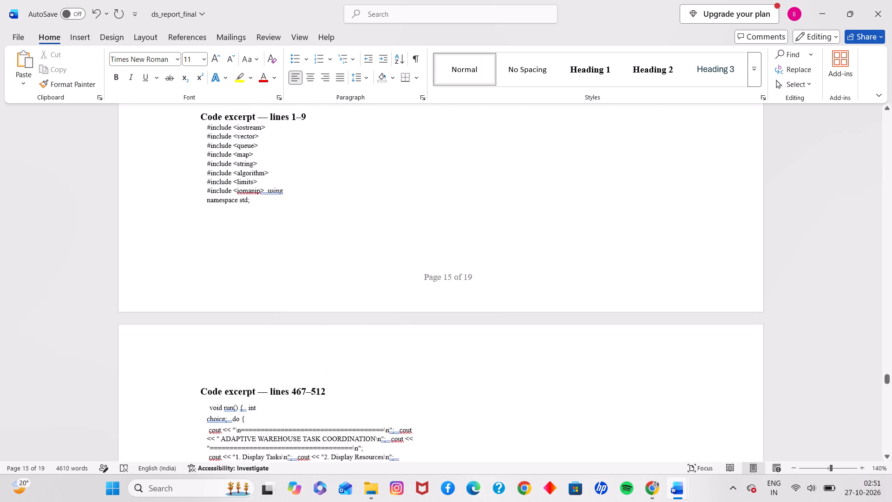
{"action": "scroll", "coordinate": [208, 294], "scroll_direction": "down", "scroll_amount": 3}
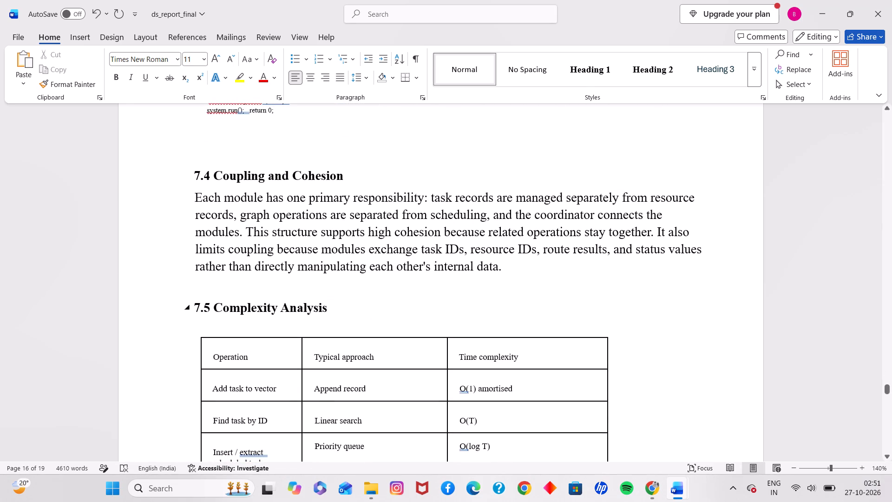
{"action": "left_click", "coordinate": [199, 177]}
{"action": "key", "text": "BackSpace"}
{"action": "key", "text": "8"}
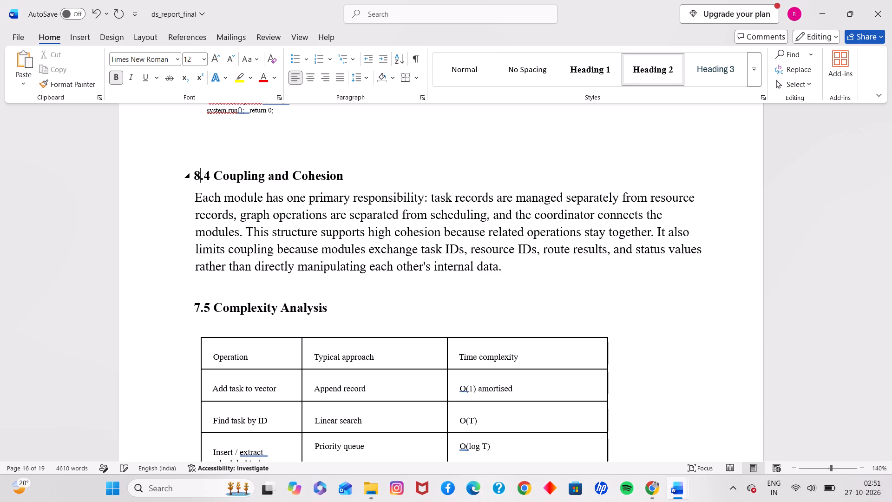
Change the number of the Complexity Analysis subheading above the time complexity table to 8.5.
{"action": "left_click", "coordinate": [199, 306]}
{"action": "key", "text": "BackSpace"}
{"action": "key", "text": "8"}
Change the number of the Testing and Evaluation subheading below the complexity table to 8.6.
{"action": "scroll", "coordinate": [199, 306], "scroll_direction": "down", "scroll_amount": 2}
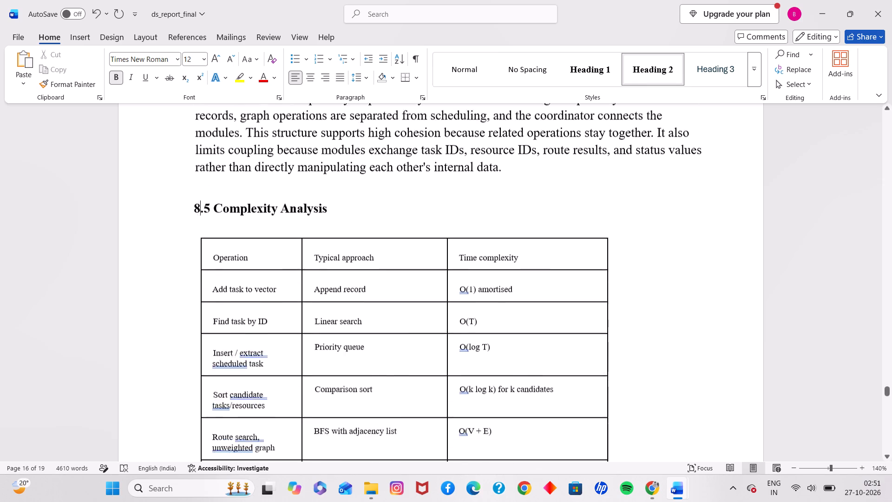
{"action": "scroll", "coordinate": [199, 306], "scroll_direction": "down", "scroll_amount": 3}
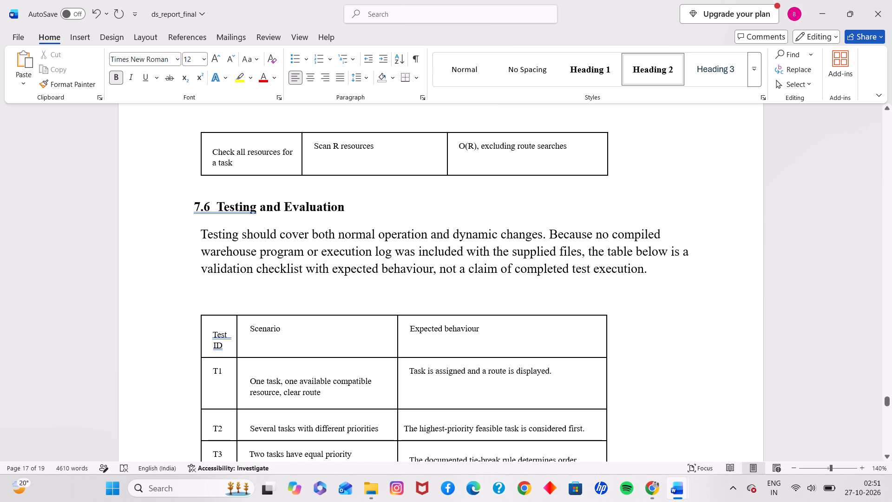
{"action": "left_click", "coordinate": [199, 208]}
{"action": "key", "text": "BackSpace"}
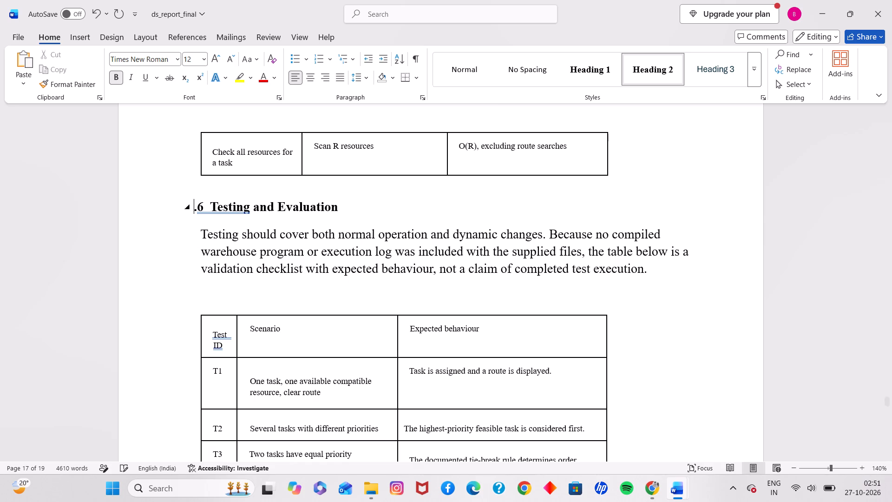
{"action": "key", "text": "8"}
Change the number of the Results subheading below the test scenario table to 8.7.
{"action": "scroll", "coordinate": [199, 208], "scroll_direction": "down", "scroll_amount": 3}
{"action": "scroll", "coordinate": [199, 279], "scroll_direction": "down", "scroll_amount": 1}
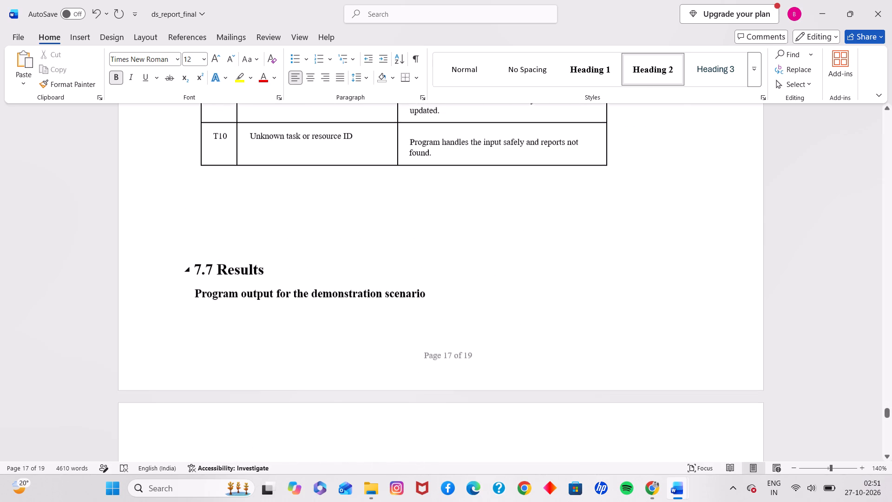
{"action": "scroll", "coordinate": [199, 279], "scroll_direction": "down", "scroll_amount": 1}
{"action": "left_click", "coordinate": [201, 264]}
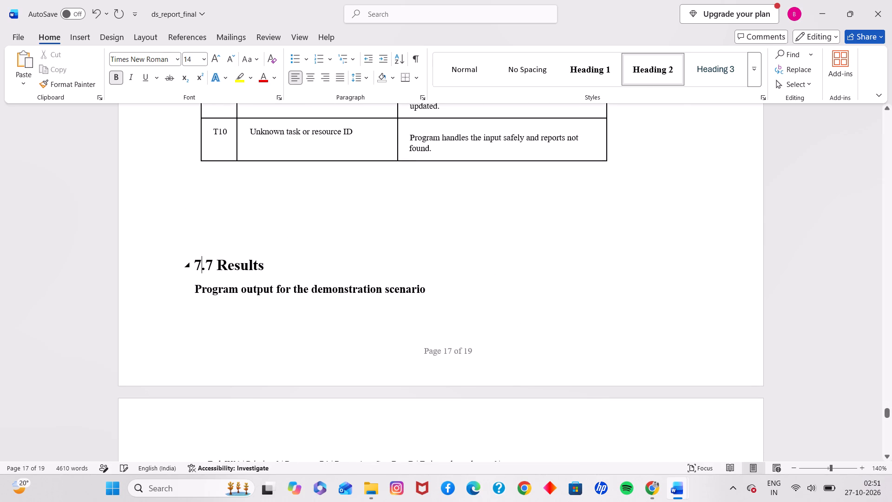
{"action": "key", "text": "BackSpace"}
{"action": "key", "text": "8"}
Change the number of the Limitations subheading after the Conclusion paragraph to 8.8.
{"action": "scroll", "coordinate": [201, 264], "scroll_direction": "down", "scroll_amount": 2}
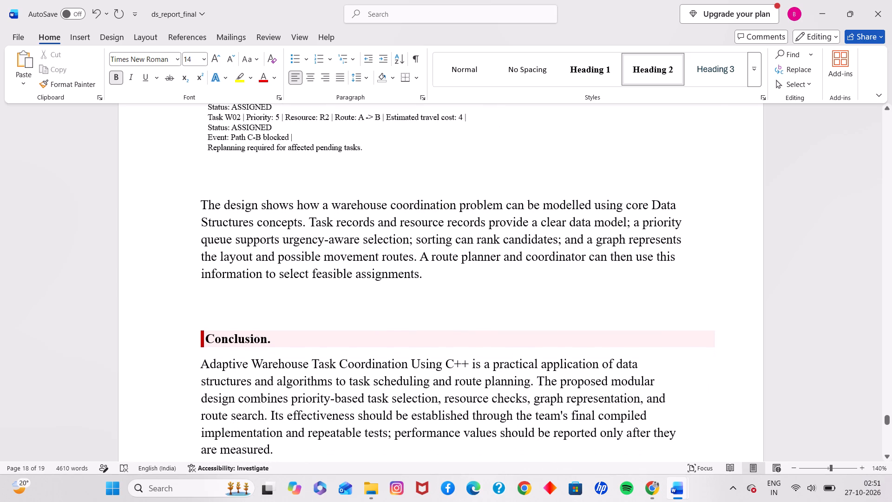
{"action": "scroll", "coordinate": [205, 326], "scroll_direction": "down", "scroll_amount": 1}
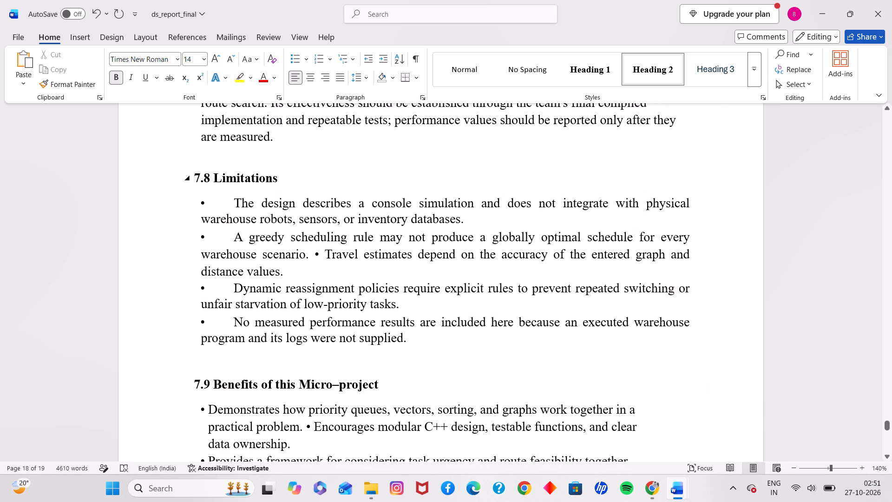
{"action": "left_click", "coordinate": [199, 174]}
{"action": "key", "text": "BackSpace"}
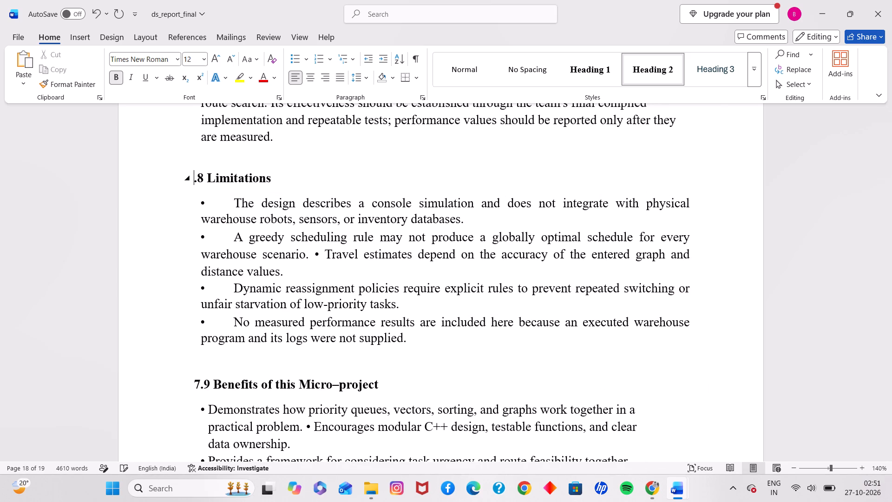
{"action": "key", "text": "8"}
Change the number of the Benefits of this Micro-project subheading to 8.9.
{"action": "scroll", "coordinate": [199, 174], "scroll_direction": "down", "scroll_amount": 1}
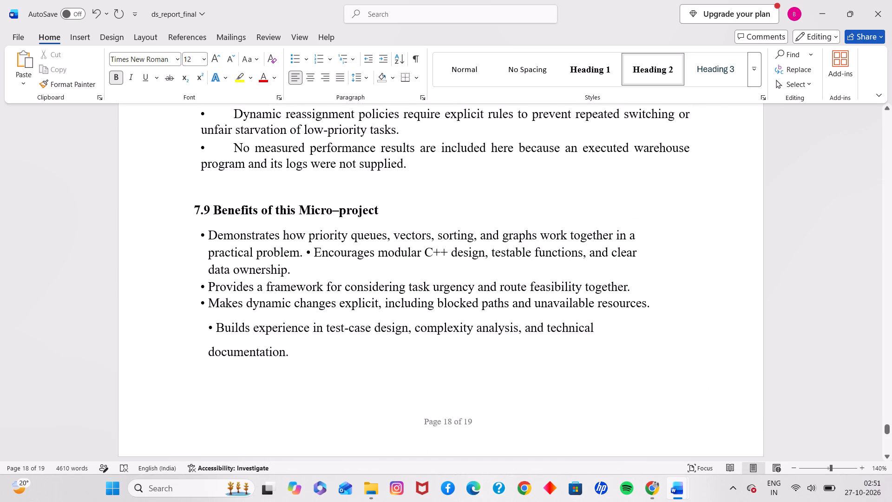
{"action": "left_click", "coordinate": [199, 200]}
{"action": "left_click", "coordinate": [199, 209]}
{"action": "key", "text": "BackSpace"}
{"action": "key", "text": "8"}
Change the number of the References heading to 9.0.
{"action": "scroll", "coordinate": [199, 209], "scroll_direction": "down", "scroll_amount": 2}
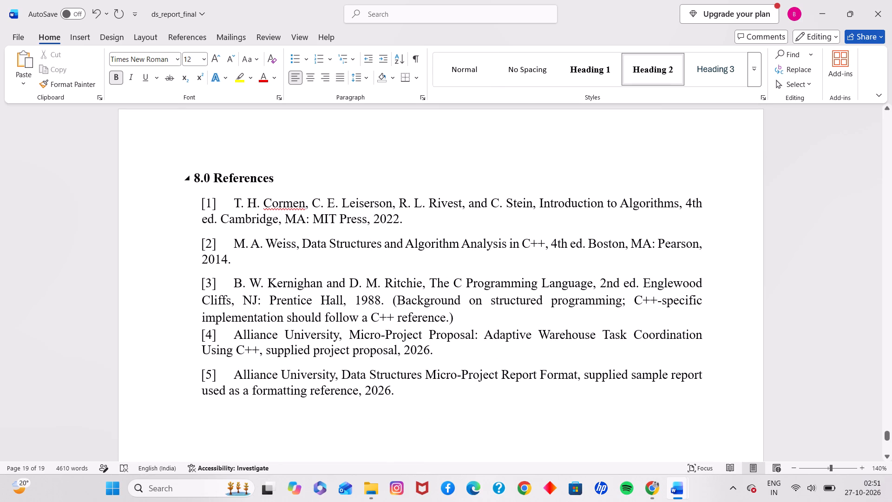
{"action": "left_click", "coordinate": [199, 185]}
{"action": "key", "text": "BackSpace"}
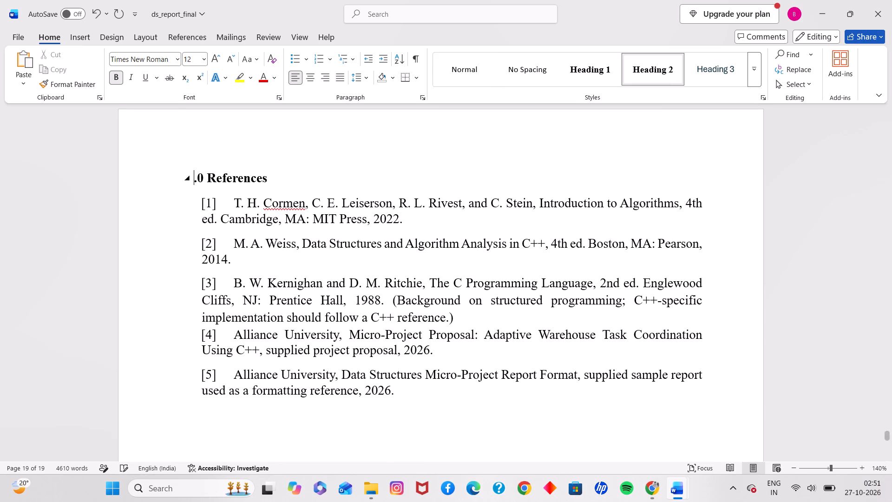
{"action": "key", "text": "9"}
Remove the extra space between "and" and "problem-solving" in the CO-5 row of the course outcomes table.
{"action": "scroll", "coordinate": [199, 185], "scroll_direction": "down", "scroll_amount": 2}
{"action": "scroll", "coordinate": [199, 185], "scroll_direction": "up", "scroll_amount": 8}
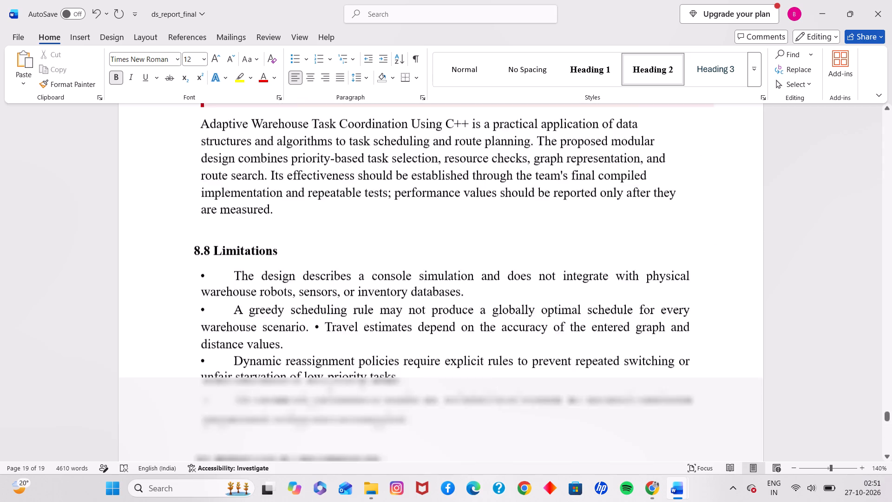
{"action": "scroll", "coordinate": [199, 185], "scroll_direction": "up", "scroll_amount": 20}
{"action": "scroll", "coordinate": [199, 185], "scroll_direction": "up", "scroll_amount": 3}
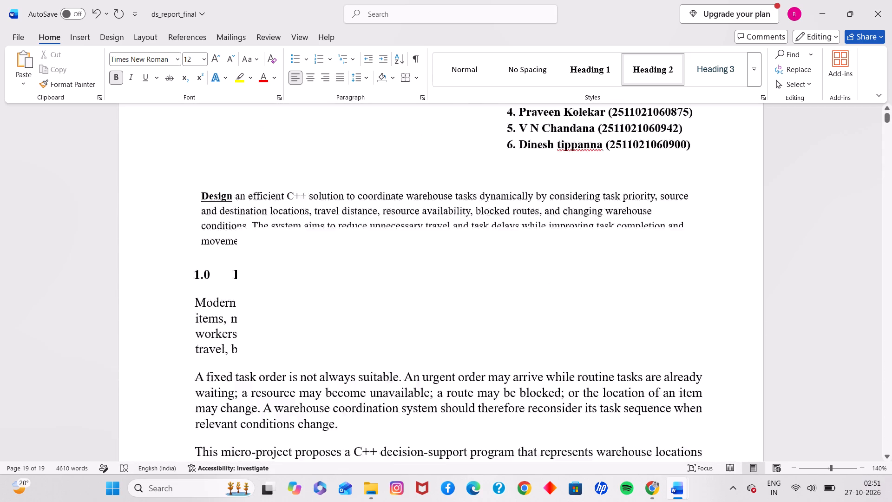
{"action": "scroll", "coordinate": [199, 185], "scroll_direction": "down", "scroll_amount": 2}
{"action": "scroll", "coordinate": [199, 185], "scroll_direction": "up", "scroll_amount": 3}
{"action": "scroll", "coordinate": [199, 185], "scroll_direction": "down", "scroll_amount": 1}
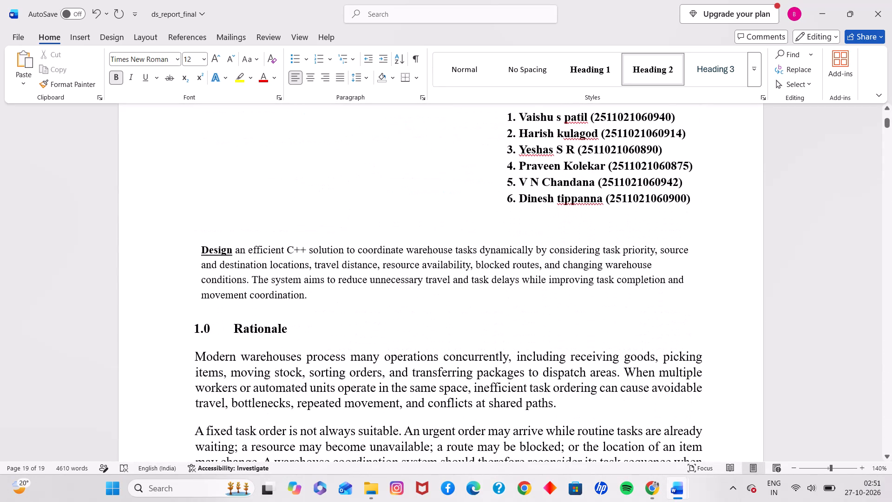
{"action": "scroll", "coordinate": [199, 185], "scroll_direction": "up", "scroll_amount": 2}
{"action": "scroll", "coordinate": [199, 185], "scroll_direction": "down", "scroll_amount": 2}
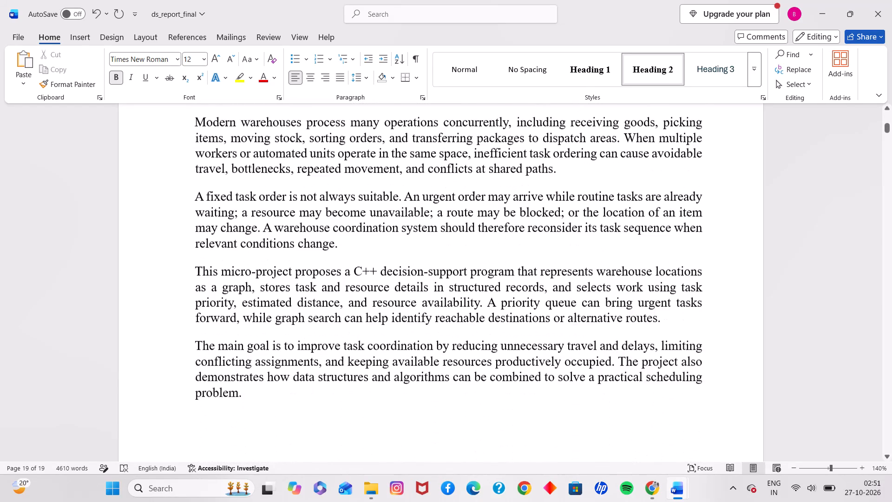
{"action": "scroll", "coordinate": [199, 185], "scroll_direction": "down", "scroll_amount": 3}
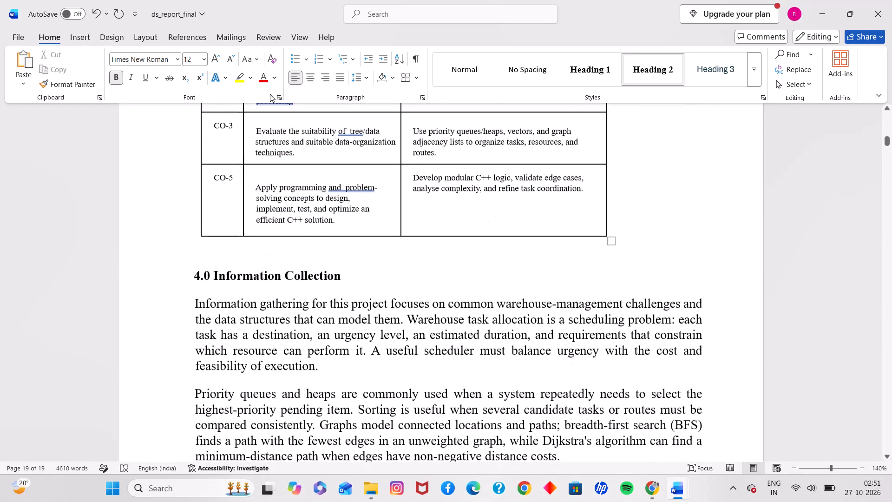
{"action": "left_click", "coordinate": [344, 189]}
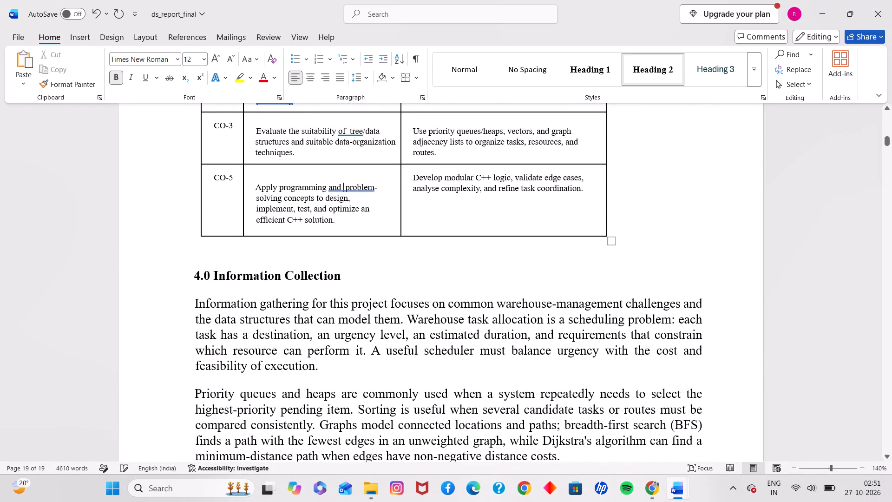
{"action": "key", "text": "BackSpace"}
Check the section 5 pages and save the report.
{"action": "scroll", "coordinate": [344, 189], "scroll_direction": "down", "scroll_amount": 3}
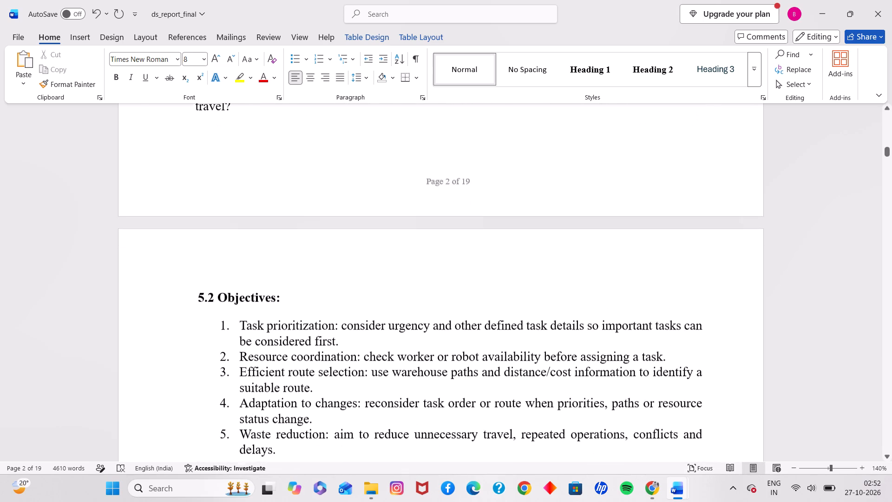
{"action": "scroll", "coordinate": [344, 189], "scroll_direction": "down", "scroll_amount": 8}
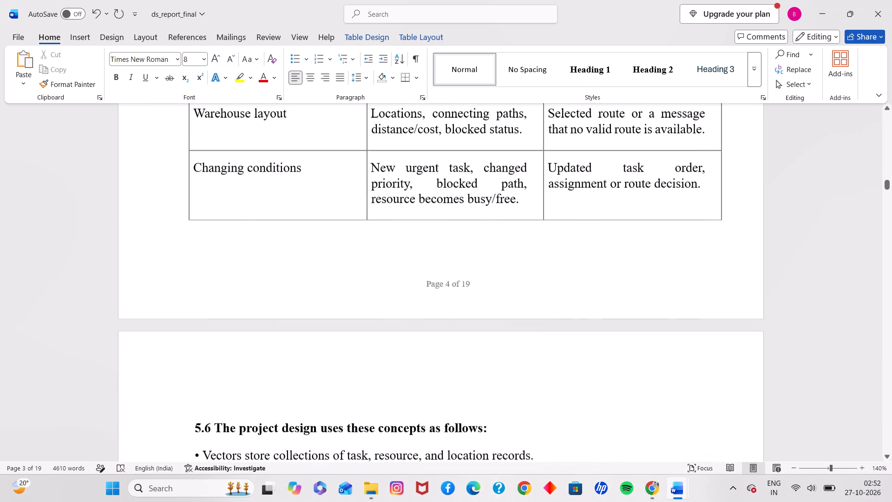
{"action": "scroll", "coordinate": [344, 189], "scroll_direction": "down", "scroll_amount": 17}
{"action": "scroll", "coordinate": [344, 189], "scroll_direction": "down", "scroll_amount": 2, "text": "ctrl"}
{"action": "key", "text": "ctrl+s"}
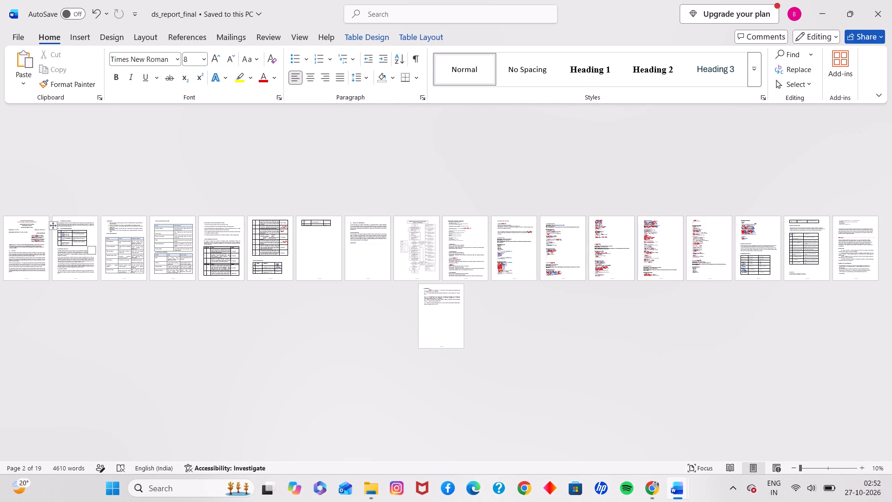
Examine the page layout from the Actual Resources Used table through the Outputs of the Micro-project section.
{"action": "left_click", "coordinate": [322, 249]}
{"action": "scroll", "coordinate": [322, 249], "scroll_direction": "up", "scroll_amount": 4, "text": "ctrl"}
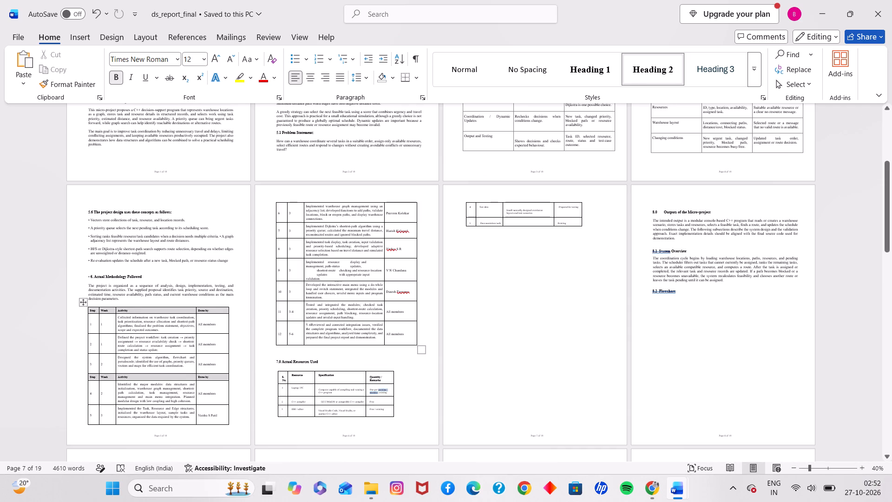
{"action": "left_click", "coordinate": [480, 259]}
{"action": "scroll", "coordinate": [485, 317], "scroll_direction": "down", "scroll_amount": 1}
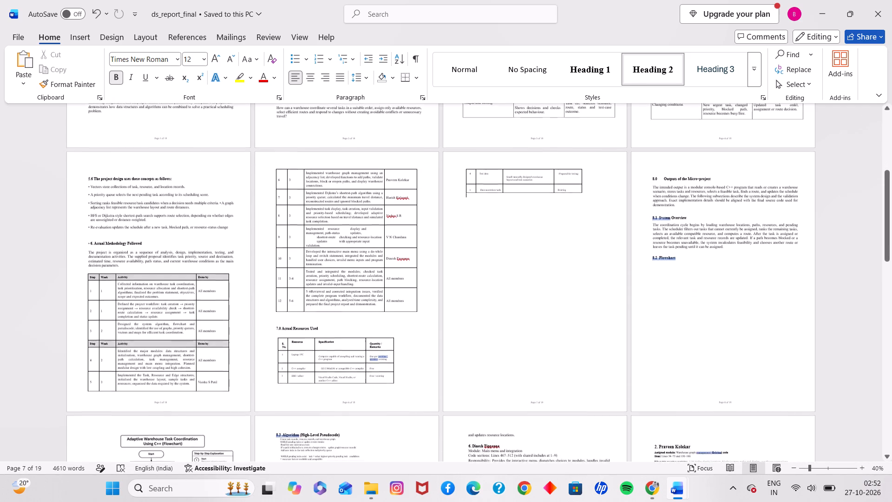
{"action": "scroll", "coordinate": [485, 317], "scroll_direction": "up", "scroll_amount": 6, "text": "ctrl"}
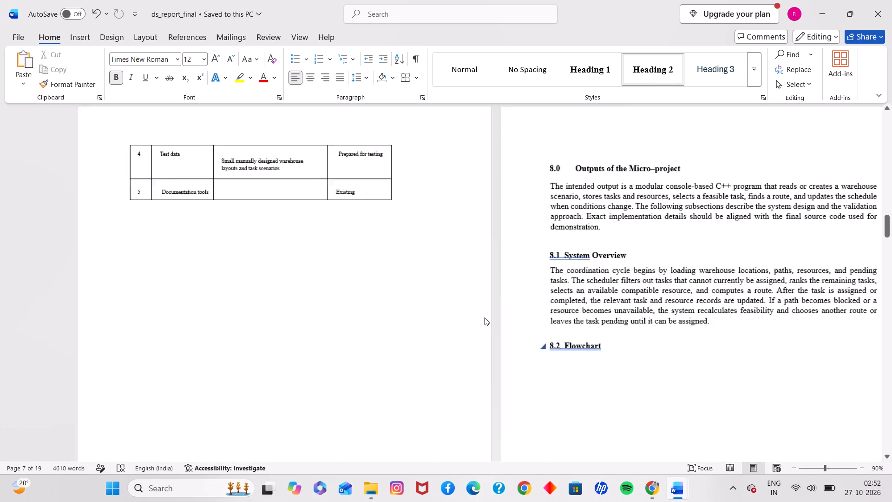
{"action": "scroll", "coordinate": [485, 317], "scroll_direction": "up", "scroll_amount": 3, "text": "ctrl"}
{"action": "scroll", "coordinate": [485, 317], "scroll_direction": "right", "scroll_amount": 1}
{"action": "scroll", "coordinate": [485, 317], "scroll_direction": "down", "scroll_amount": 1}
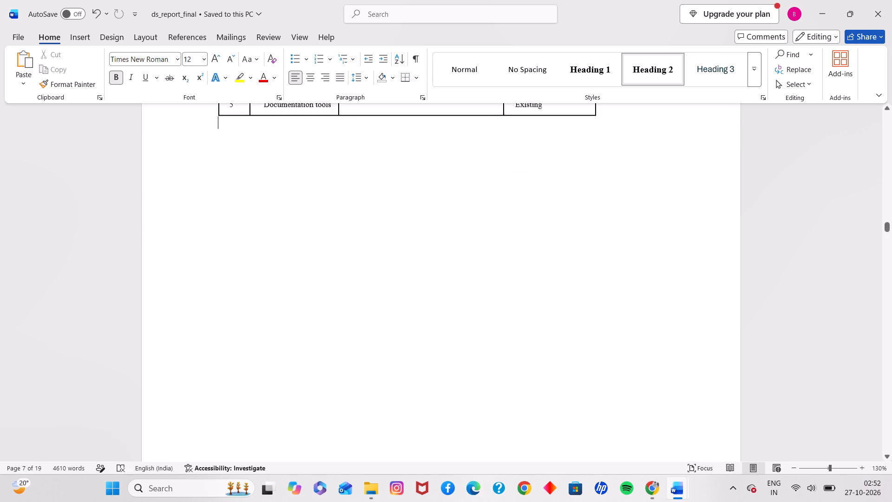
{"action": "scroll", "coordinate": [307, 405], "scroll_direction": "down", "scroll_amount": 3}
{"action": "scroll", "coordinate": [307, 405], "scroll_direction": "up", "scroll_amount": 3}
{"action": "scroll", "coordinate": [307, 405], "scroll_direction": "down", "scroll_amount": 1}
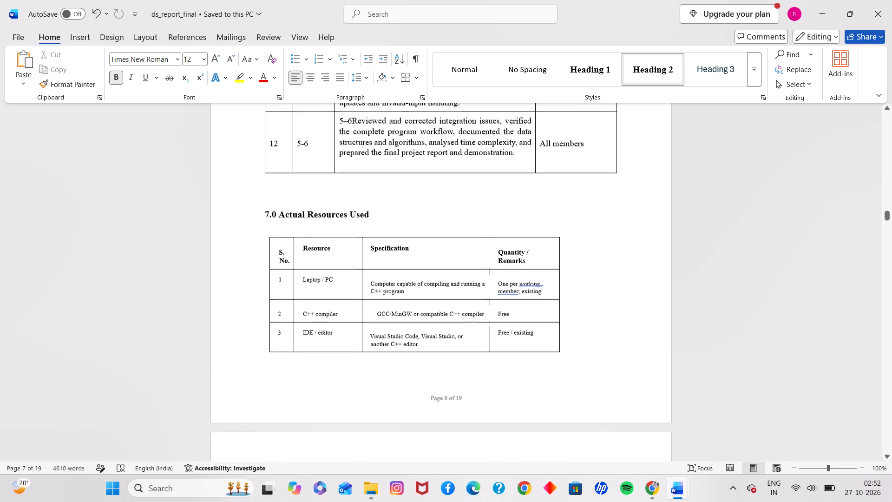
{"action": "scroll", "coordinate": [307, 405], "scroll_direction": "down", "scroll_amount": 3}
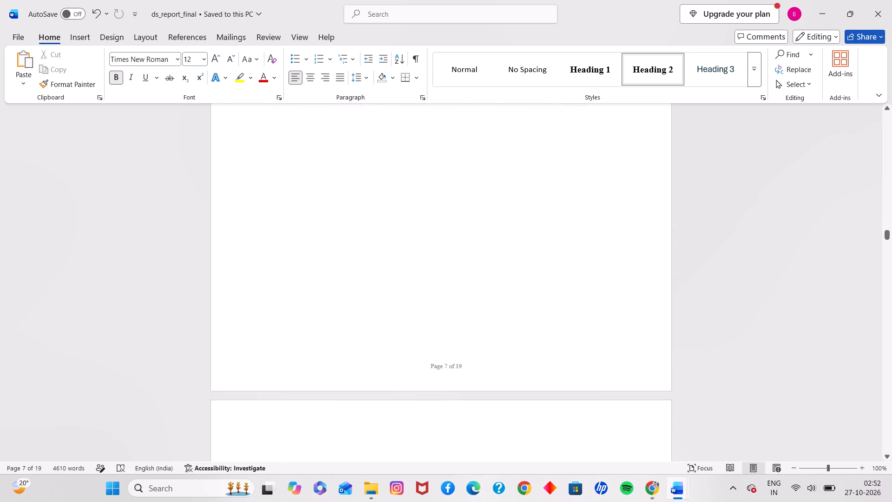
{"action": "scroll", "coordinate": [307, 405], "scroll_direction": "down", "scroll_amount": 2}
{"action": "scroll", "coordinate": [307, 405], "scroll_direction": "up", "scroll_amount": 1}
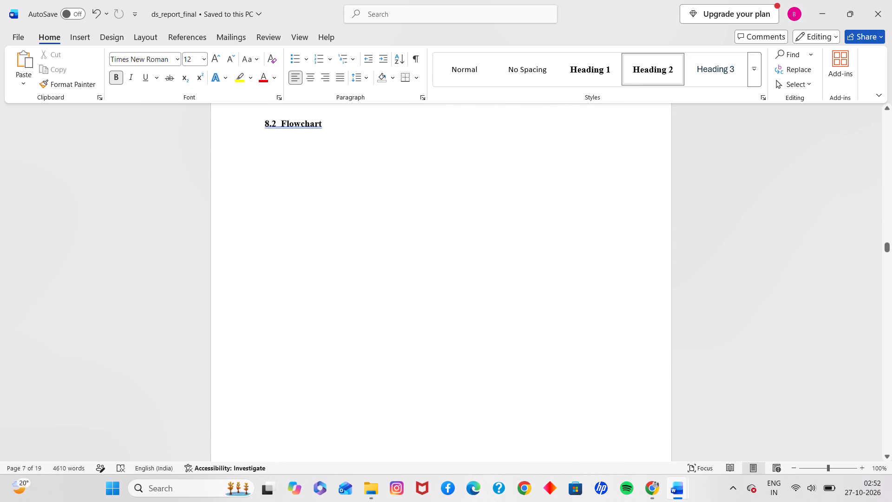
{"action": "scroll", "coordinate": [307, 405], "scroll_direction": "up", "scroll_amount": 2}
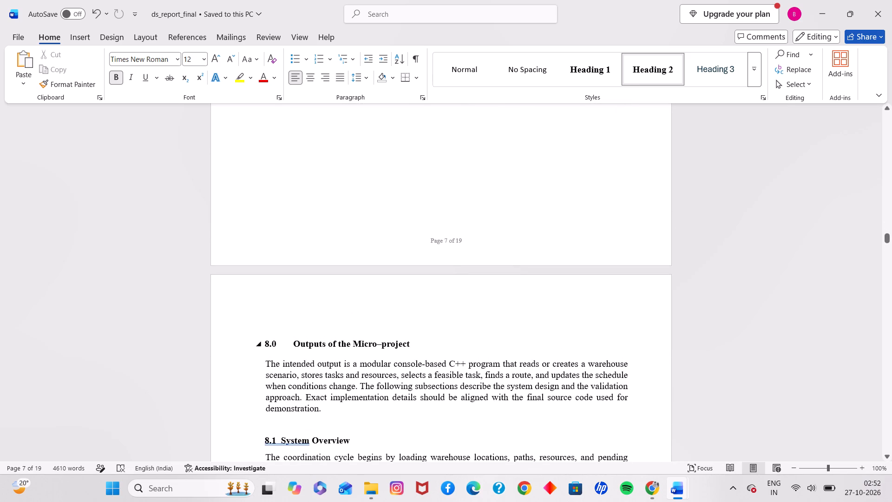
Delete the empty lines above the 8.0 Outputs of the Micro-project heading.
{"action": "left_click", "coordinate": [268, 335]}
{"action": "key", "text": "BackSpace"}
{"action": "key", "text": "BackSpace"}
{"action": "key", "text": "BackSpace"}
{"action": "scroll", "coordinate": [268, 335], "scroll_direction": "up", "scroll_amount": 1}
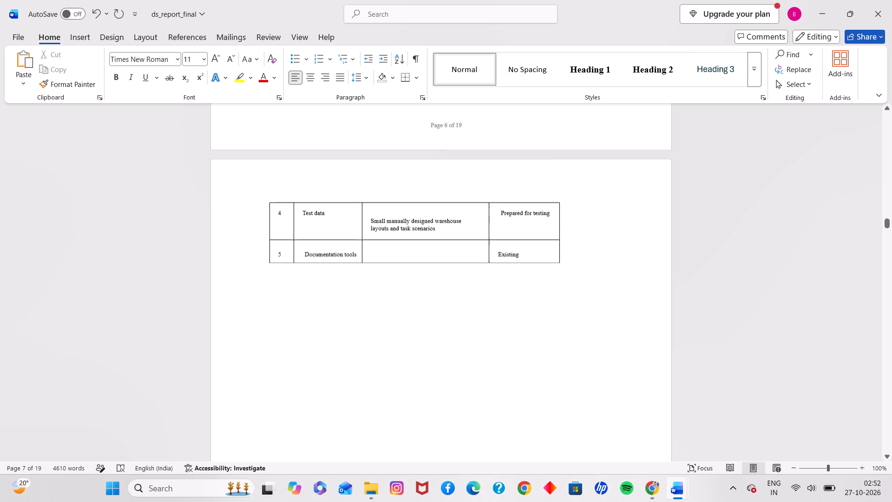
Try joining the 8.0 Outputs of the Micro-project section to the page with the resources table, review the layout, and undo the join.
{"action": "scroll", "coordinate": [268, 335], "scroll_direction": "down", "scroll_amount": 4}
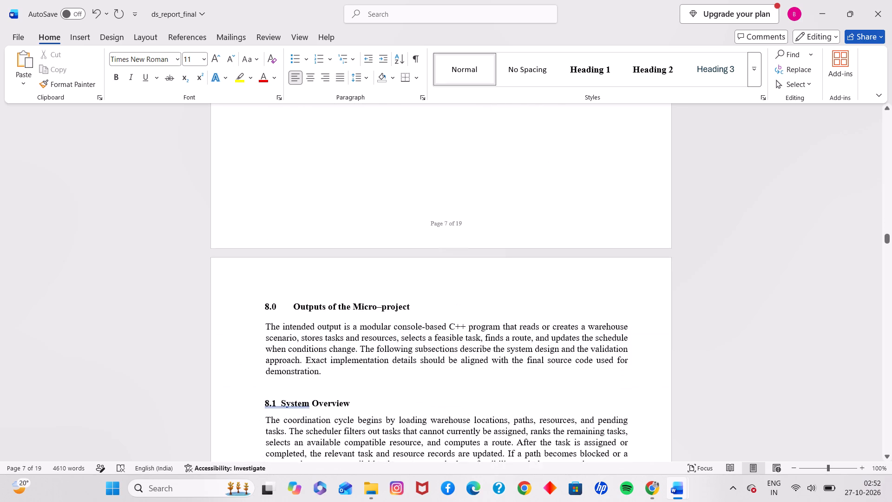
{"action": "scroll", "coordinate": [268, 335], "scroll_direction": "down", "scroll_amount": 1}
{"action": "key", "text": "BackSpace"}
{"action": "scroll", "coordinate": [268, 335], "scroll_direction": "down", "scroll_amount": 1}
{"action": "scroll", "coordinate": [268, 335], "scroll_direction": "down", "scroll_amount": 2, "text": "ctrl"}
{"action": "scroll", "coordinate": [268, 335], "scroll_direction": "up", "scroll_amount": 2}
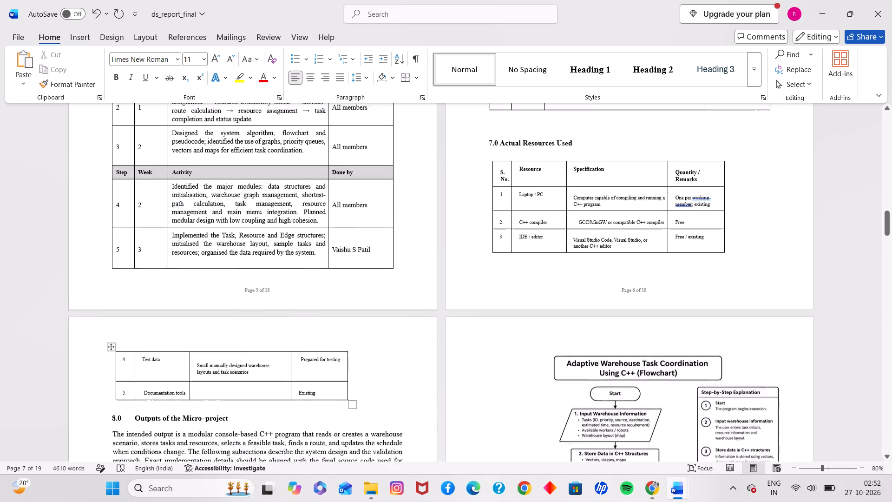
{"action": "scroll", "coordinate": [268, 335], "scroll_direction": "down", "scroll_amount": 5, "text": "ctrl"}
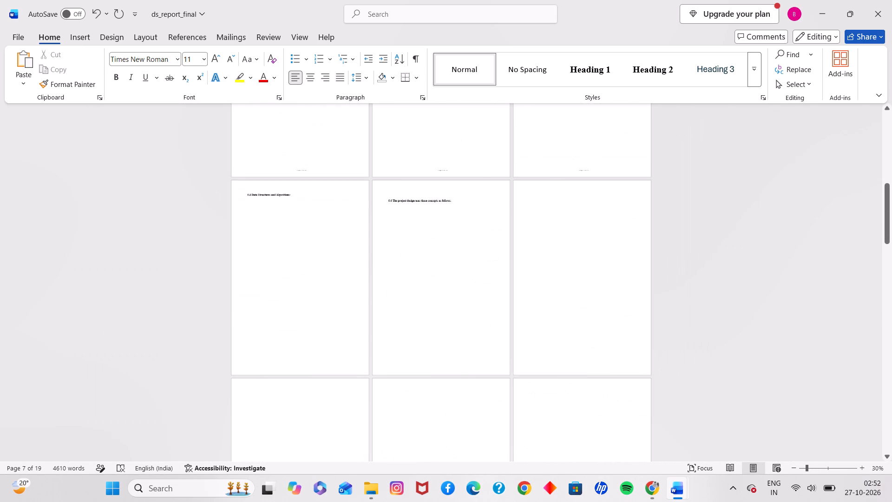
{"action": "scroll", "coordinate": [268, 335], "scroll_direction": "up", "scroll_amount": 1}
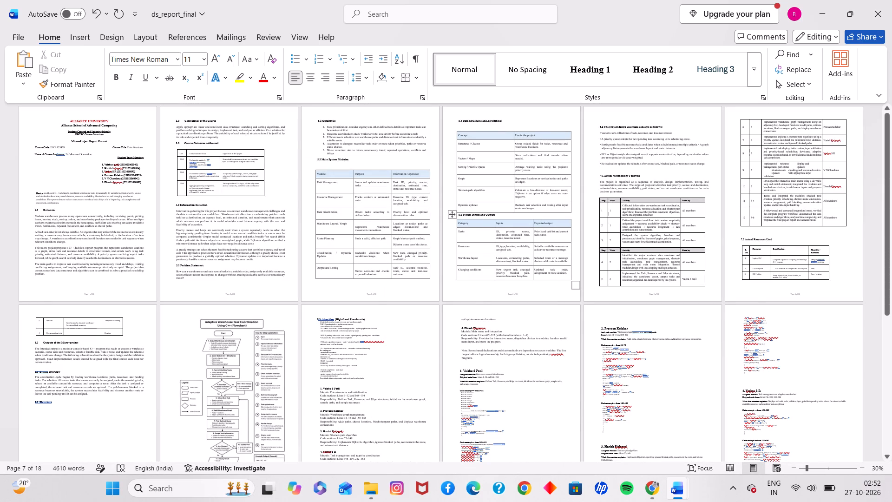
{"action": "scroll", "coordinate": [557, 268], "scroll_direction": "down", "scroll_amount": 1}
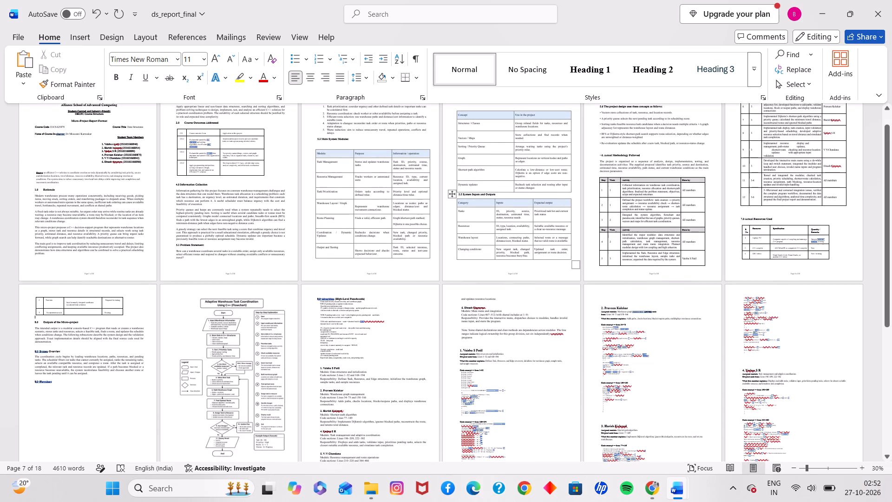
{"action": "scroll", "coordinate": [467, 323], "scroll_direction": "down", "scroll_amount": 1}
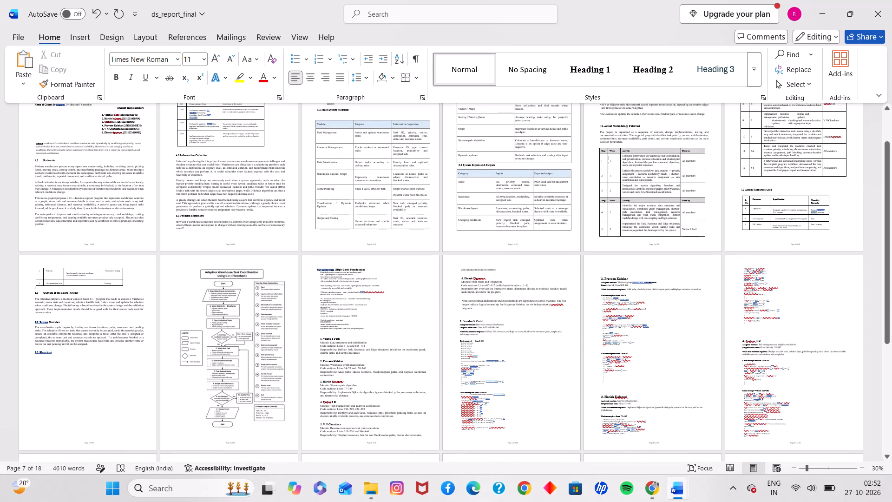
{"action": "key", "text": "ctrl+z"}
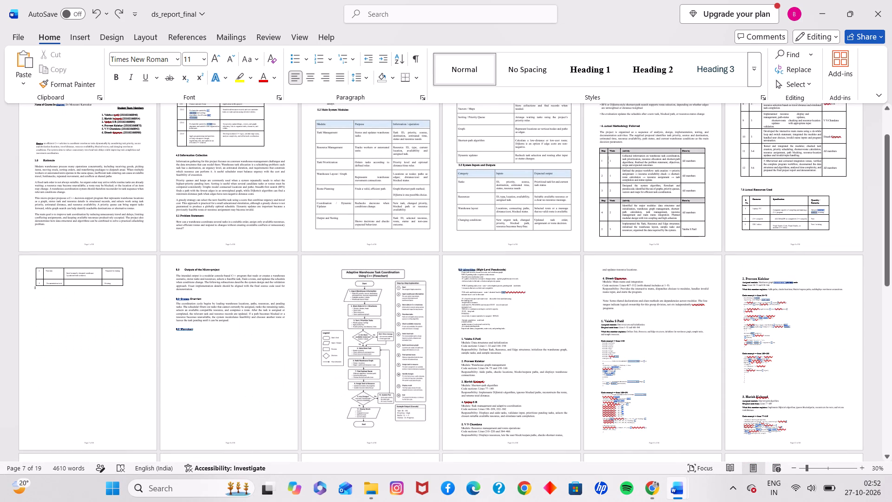
Insert two blank lines above the 8.0 Outputs of the Micro-project heading on its own page.
{"action": "scroll", "coordinate": [438, 363], "scroll_direction": "left", "scroll_amount": 1}
{"action": "left_click", "coordinate": [114, 314]}
{"action": "left_click", "coordinate": [49, 365]}
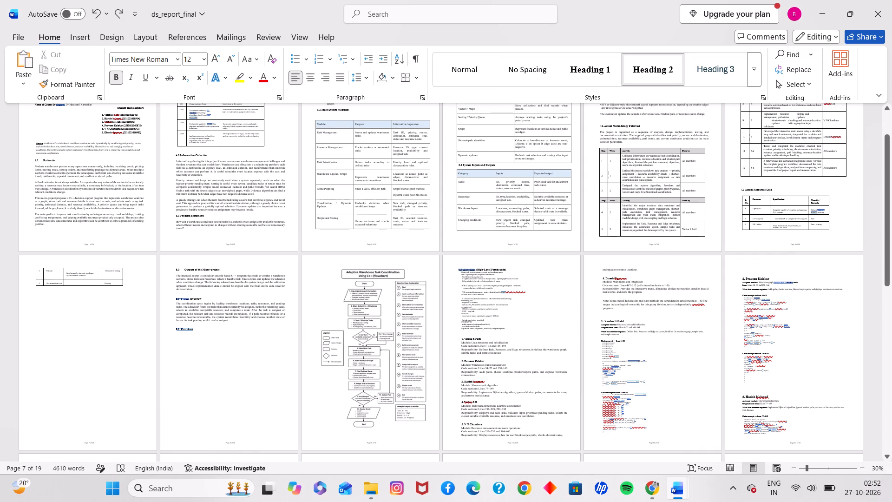
{"action": "key", "text": "Return"}
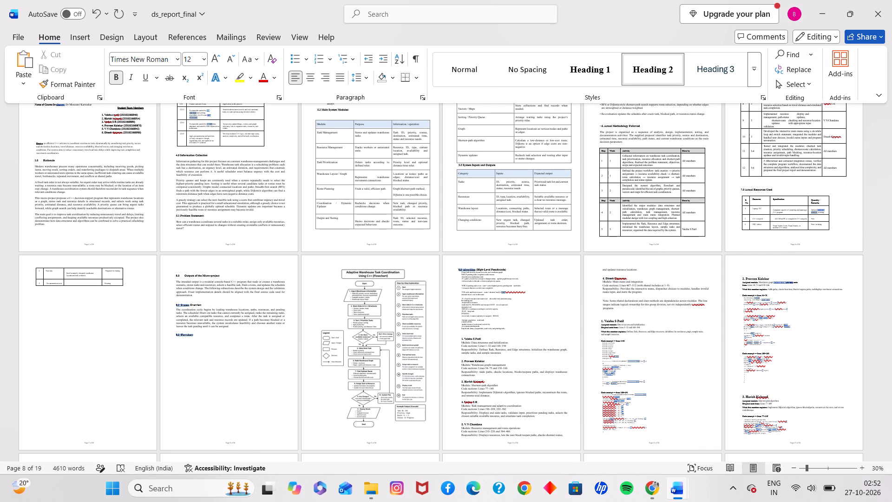
{"action": "left_click", "coordinate": [29, 303]}
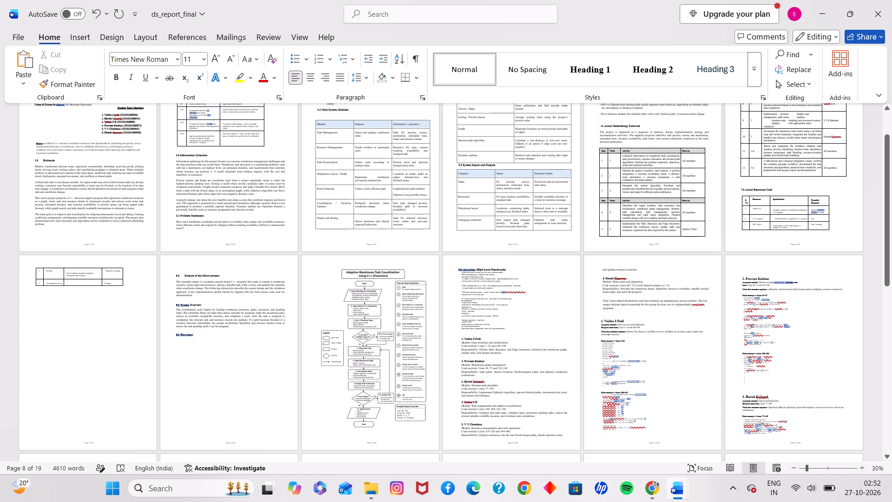
{"action": "key", "text": "Return"}
{"action": "key", "text": "Return"}
{"action": "key", "text": "BackSpace"}
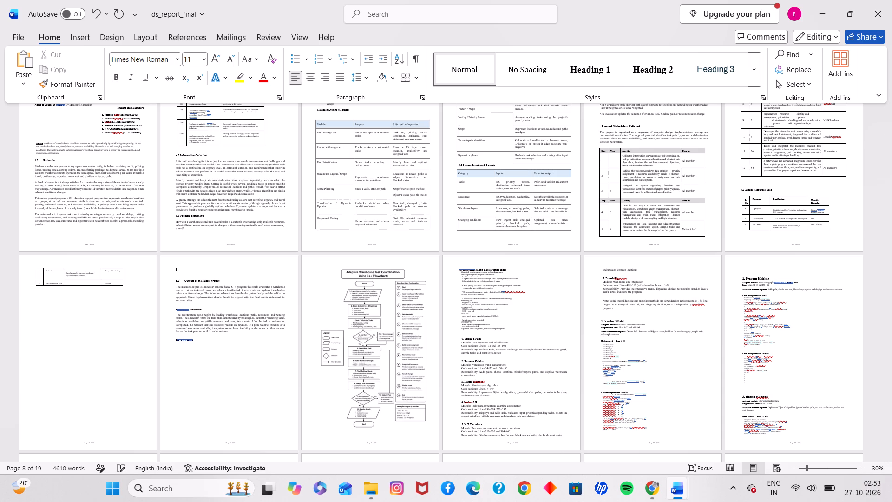
Delete the blank lines above the 8.0 Outputs of the Micro-project heading, pulling the section onto the page with the resources table.
{"action": "key", "text": "BackSpace"}
{"action": "key", "text": "BackSpace"}
{"action": "key", "text": "BackSpace"}
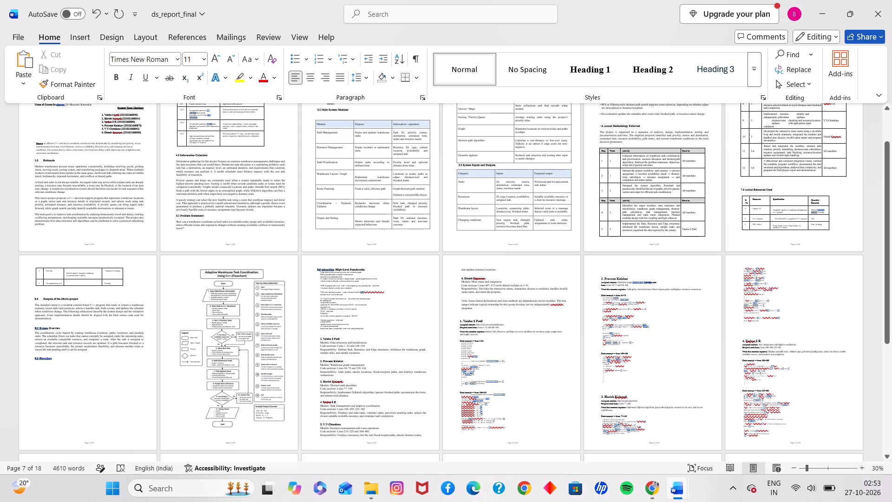
Delete two empty lines between the last code excerpt and the Coupling and Cohesion heading.
{"action": "scroll", "coordinate": [462, 333], "scroll_direction": "down", "scroll_amount": 2}
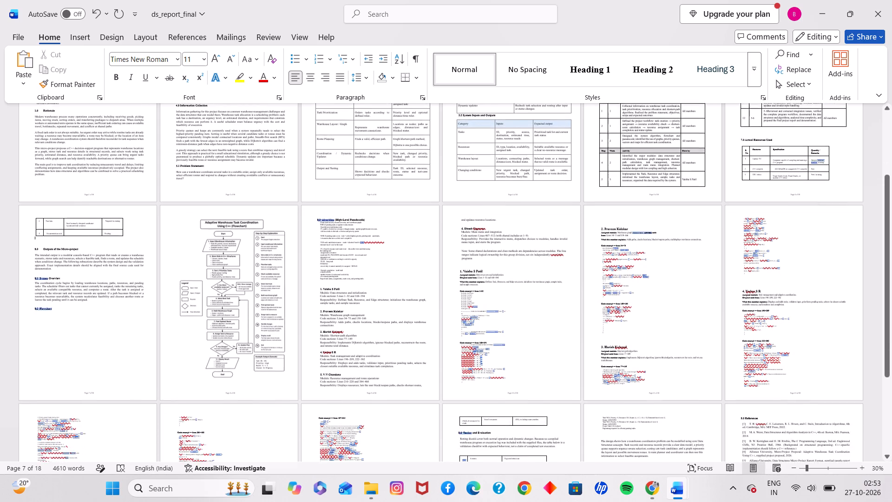
{"action": "scroll", "coordinate": [462, 333], "scroll_direction": "down", "scroll_amount": 4}
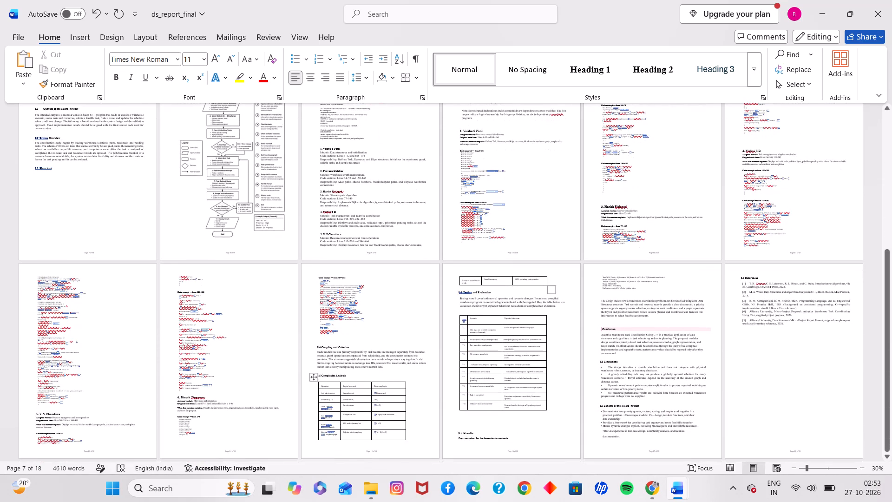
{"action": "scroll", "coordinate": [462, 333], "scroll_direction": "down", "scroll_amount": 1}
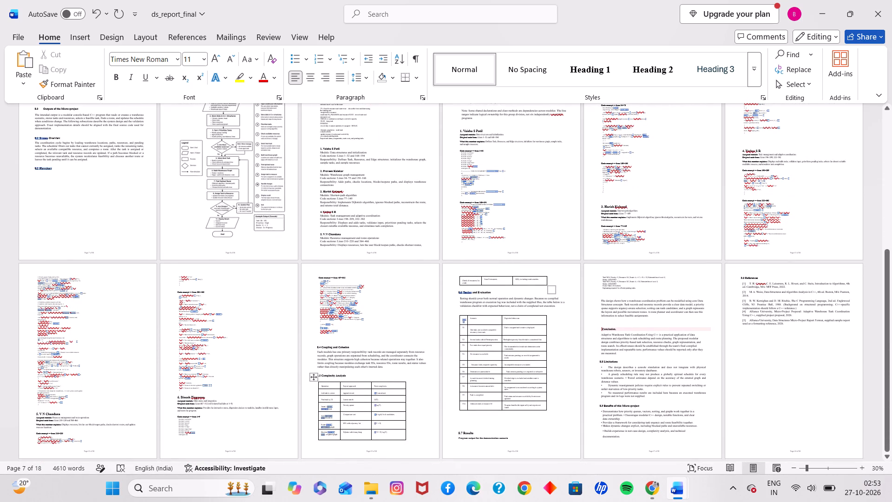
{"action": "left_click", "coordinate": [329, 342]}
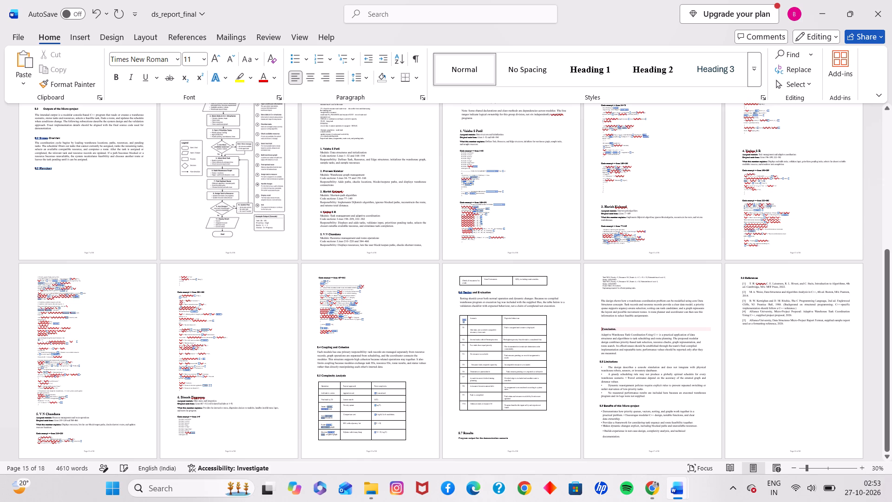
{"action": "key", "text": "BackSpace"}
{"action": "key", "text": "BackSpace"}
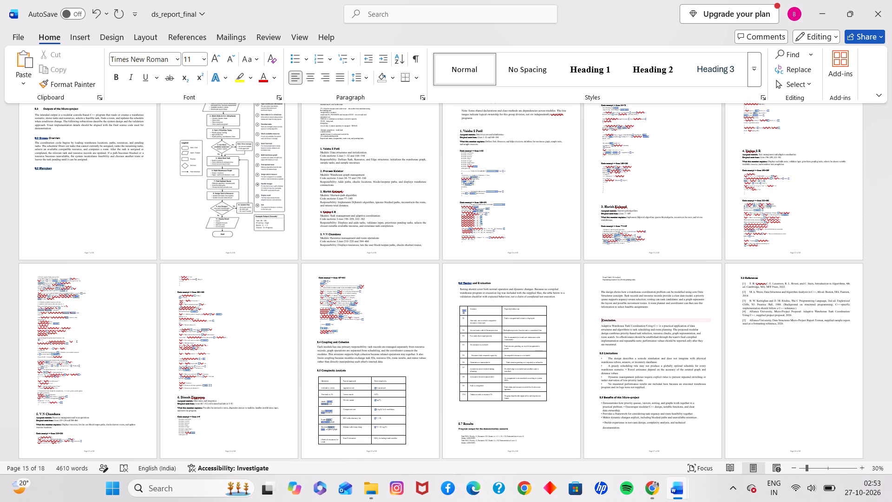
Delete the empty lines between the testing table and the 8.7 Results heading.
{"action": "scroll", "coordinate": [391, 388], "scroll_direction": "down", "scroll_amount": 1}
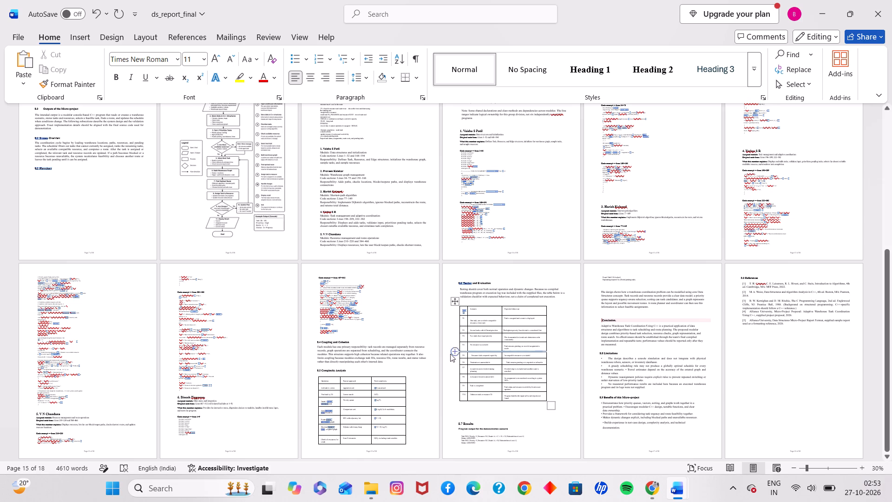
{"action": "scroll", "coordinate": [282, 404], "scroll_direction": "down", "scroll_amount": 1}
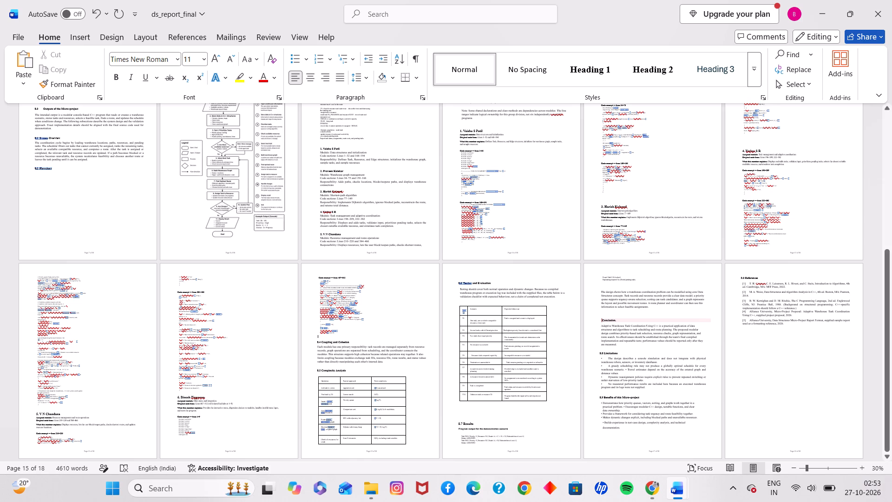
{"action": "left_click", "coordinate": [181, 291]}
{"action": "scroll", "coordinate": [551, 379], "scroll_direction": "down", "scroll_amount": 1}
{"action": "left_click", "coordinate": [460, 414]}
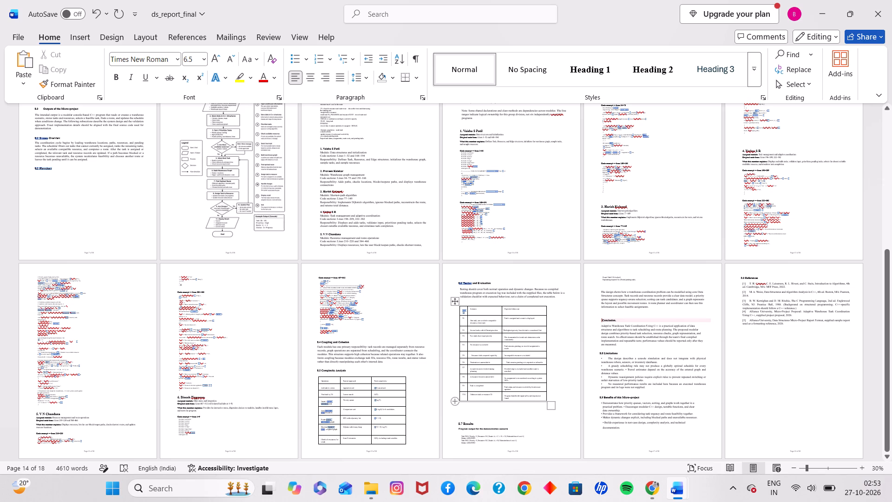
{"action": "key", "text": "BackSpace"}
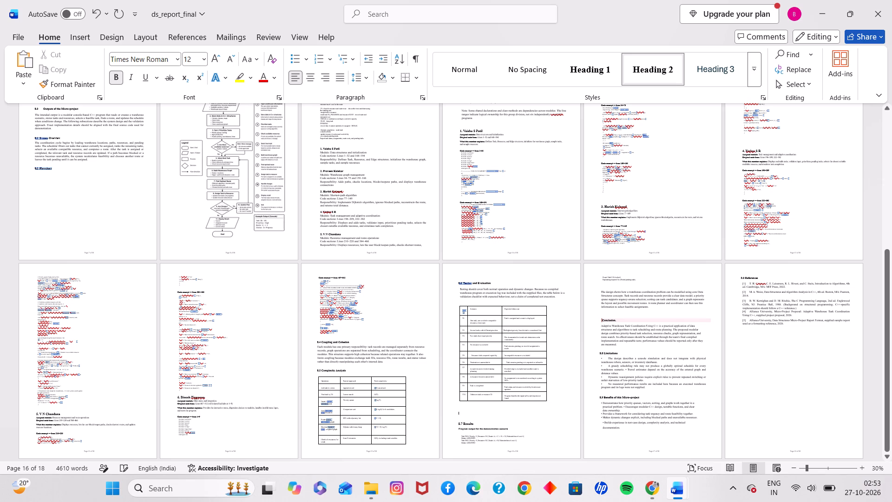
{"action": "key", "text": "BackSpace"}
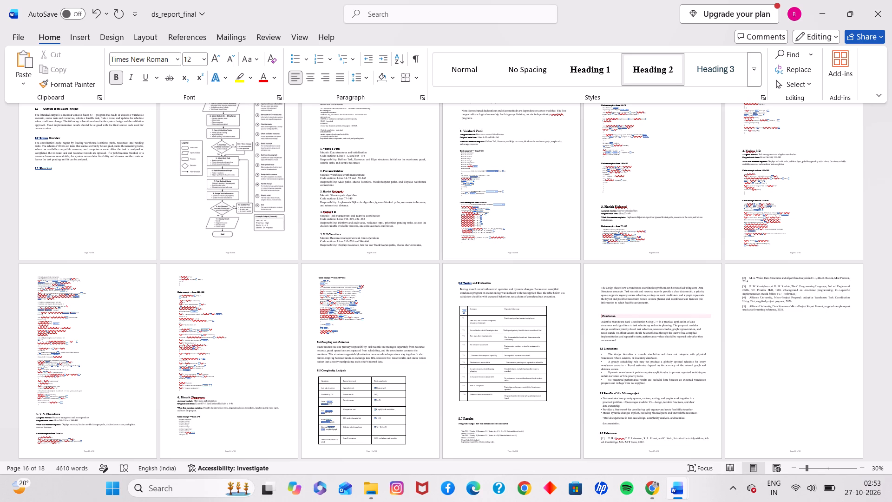
{"action": "key", "text": "BackSpace"}
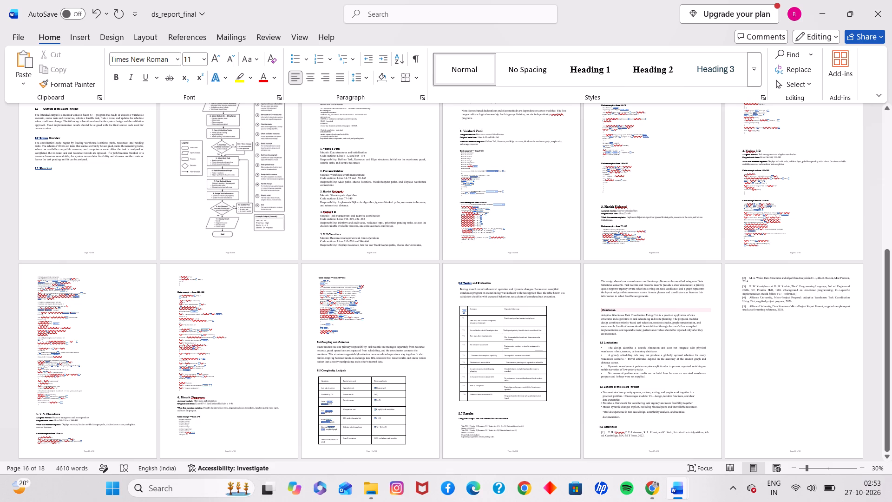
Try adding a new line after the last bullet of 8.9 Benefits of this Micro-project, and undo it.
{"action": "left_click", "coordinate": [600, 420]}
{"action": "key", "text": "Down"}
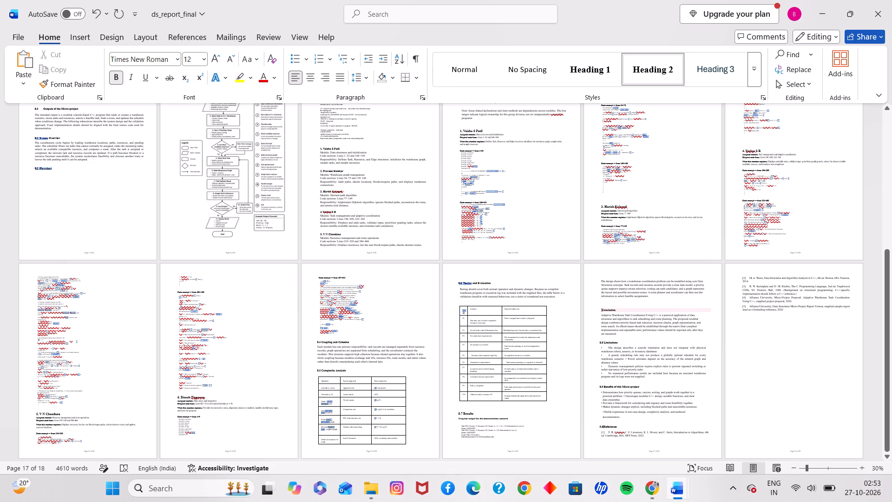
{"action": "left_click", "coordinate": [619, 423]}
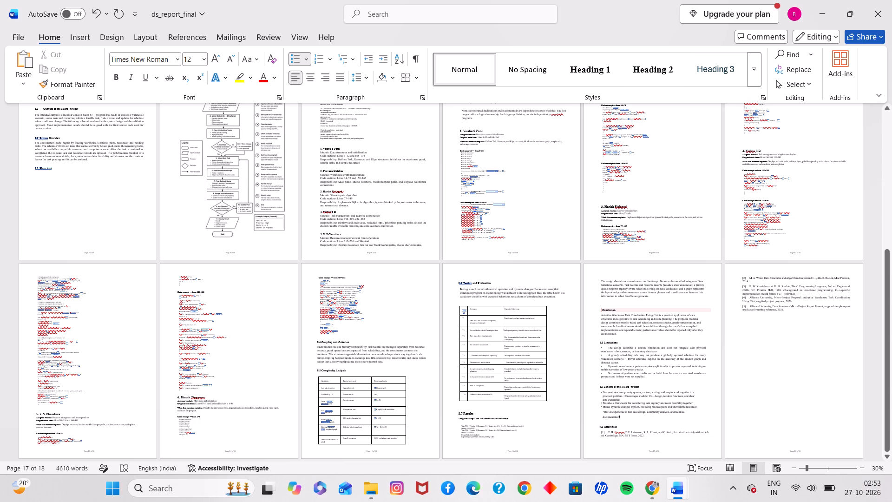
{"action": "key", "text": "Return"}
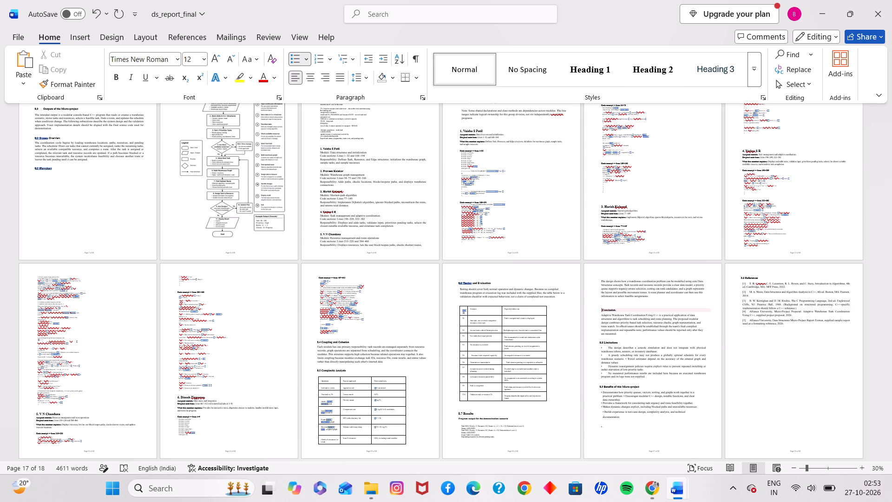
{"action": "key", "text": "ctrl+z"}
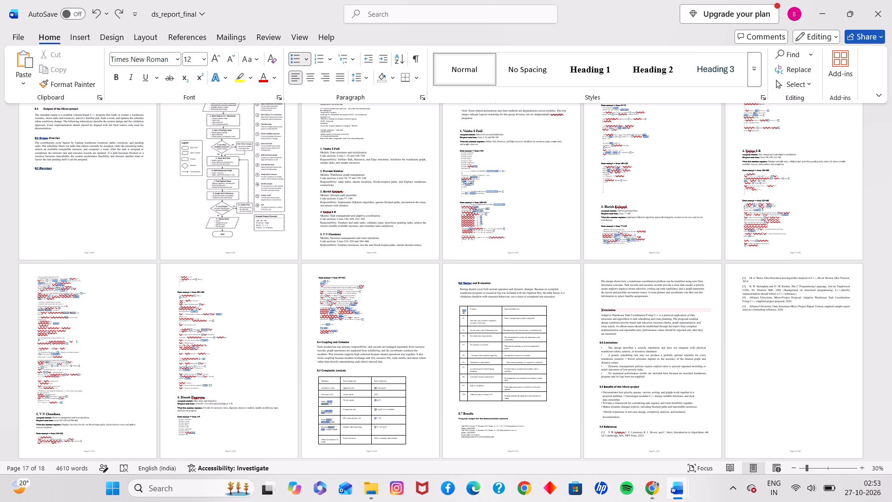
Insert a new line after the last Benefits bullet to move the 9.0 References heading onto the next page.
{"action": "key", "text": "Right"}
{"action": "key", "text": "Right"}
{"action": "key", "text": "Right"}
{"action": "key", "text": "Right"}
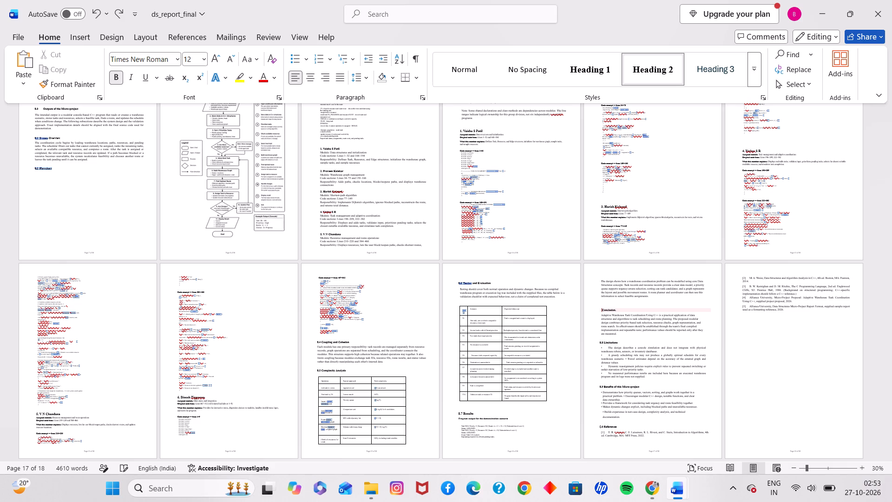
{"action": "key", "text": "Right"}
{"action": "key", "text": "Left"}
{"action": "key", "text": "Left"}
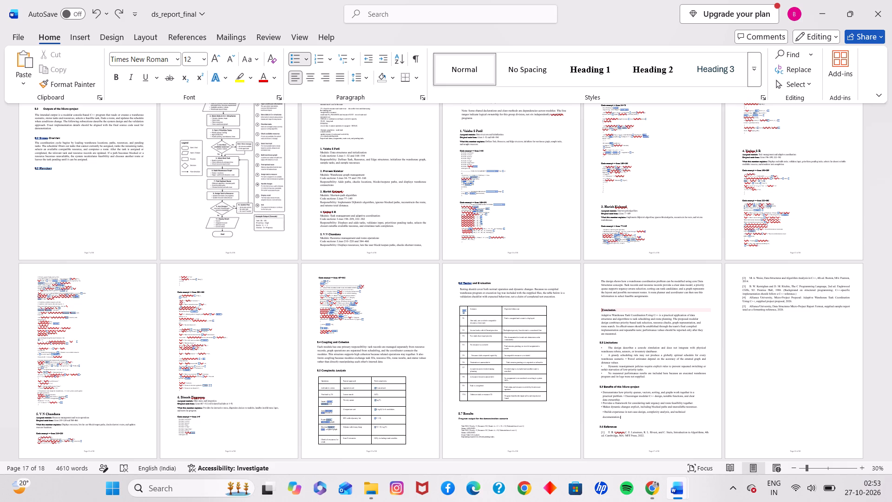
{"action": "key", "text": "Return"}
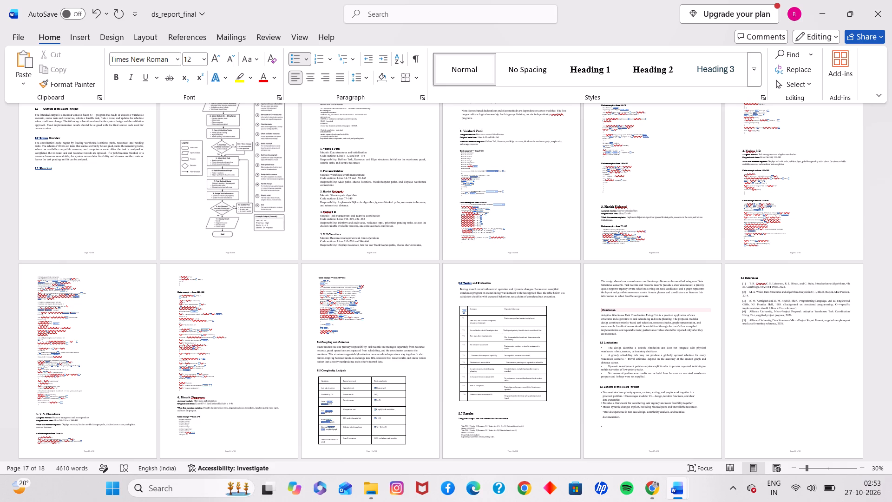
Examine the page layout of the whole report with all pages in view.
{"action": "scroll", "coordinate": [629, 422], "scroll_direction": "up", "scroll_amount": 6, "text": "ctrl"}
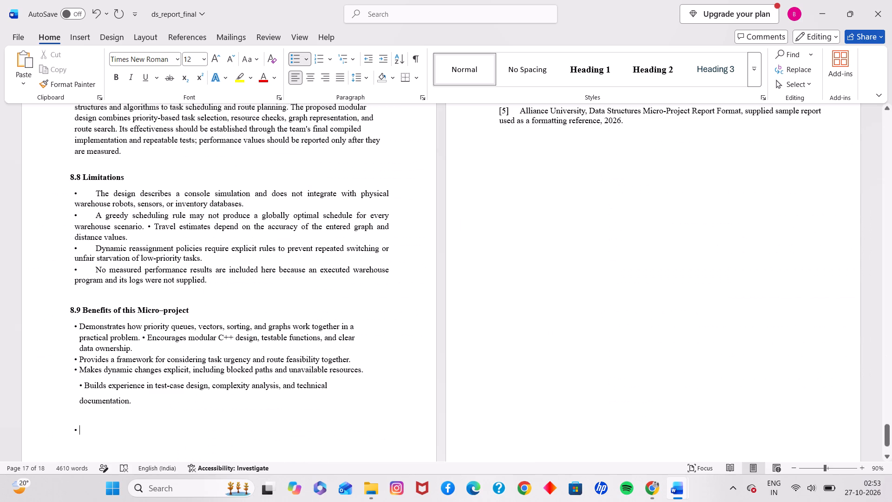
{"action": "scroll", "coordinate": [629, 422], "scroll_direction": "down", "scroll_amount": 7, "text": "ctrl"}
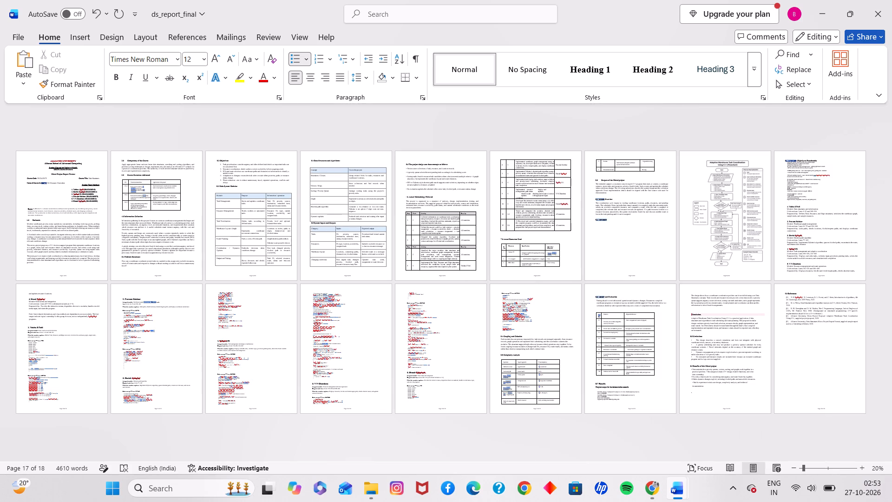
{"action": "scroll", "coordinate": [629, 422], "scroll_direction": "down", "scroll_amount": 3}
Examine the page layout around the 7.0 Actual Resources Used heading and its table, close up and among the surrounding pages.
{"action": "right_click", "coordinate": [519, 237]}
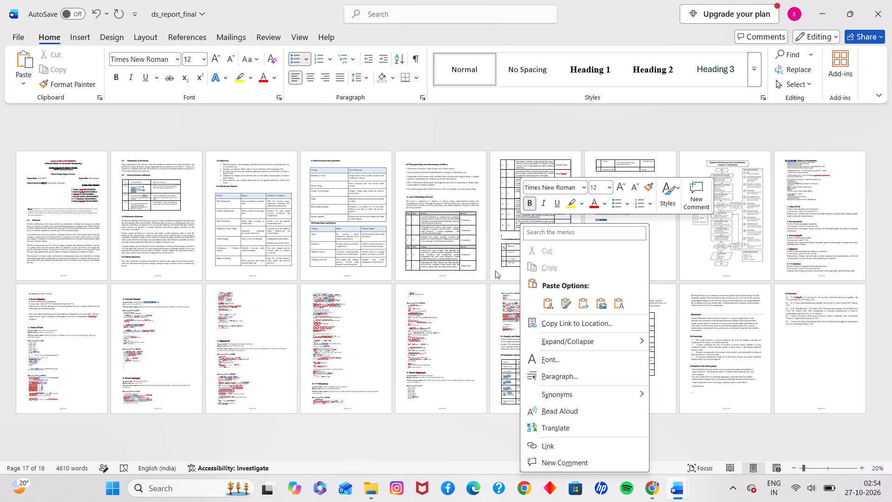
{"action": "left_click", "coordinate": [495, 271]}
{"action": "scroll", "coordinate": [520, 236], "scroll_direction": "up", "scroll_amount": 5, "text": "ctrl"}
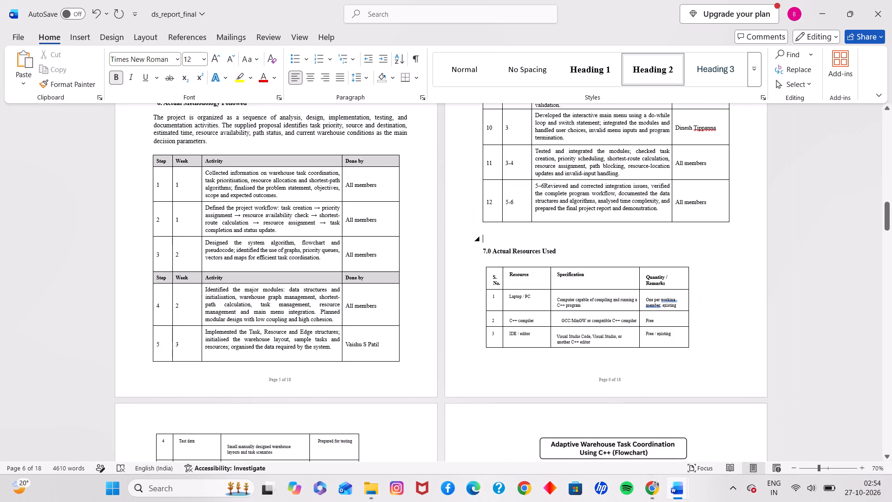
{"action": "scroll", "coordinate": [520, 236], "scroll_direction": "down", "scroll_amount": 4, "text": "ctrl"}
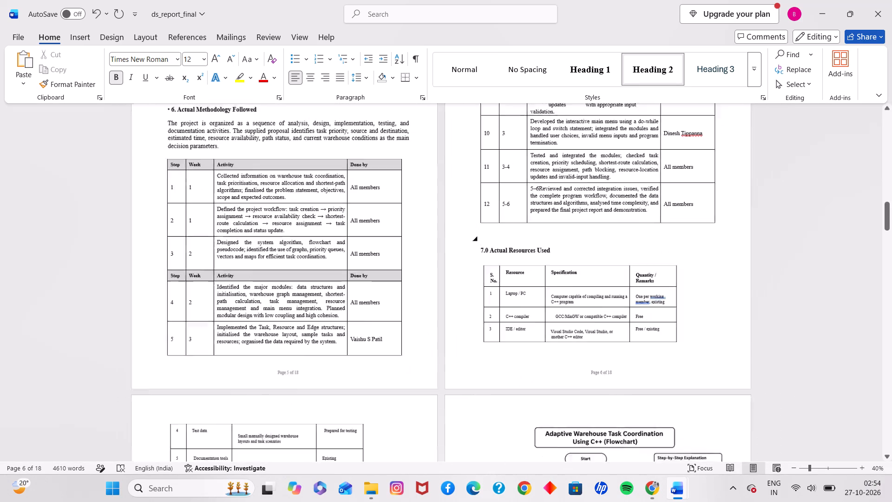
{"action": "scroll", "coordinate": [520, 236], "scroll_direction": "down", "scroll_amount": 4, "text": "ctrl"}
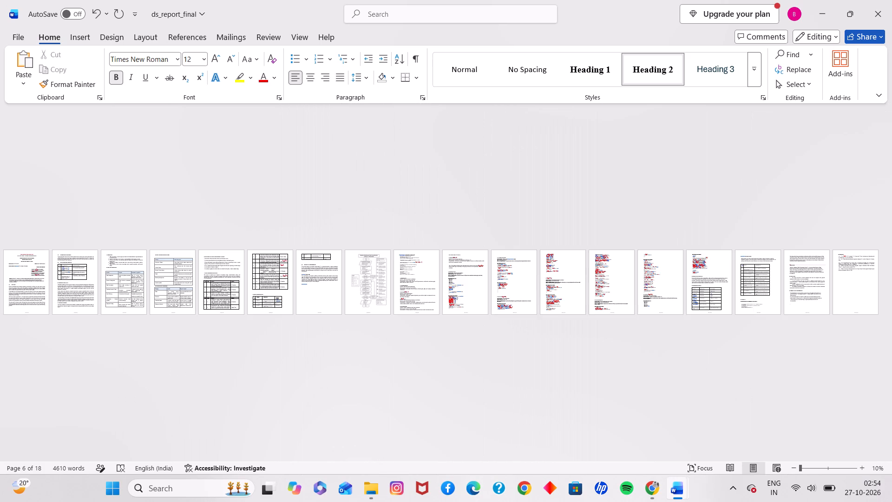
{"action": "scroll", "coordinate": [508, 242], "scroll_direction": "up", "scroll_amount": 3, "text": "ctrl"}
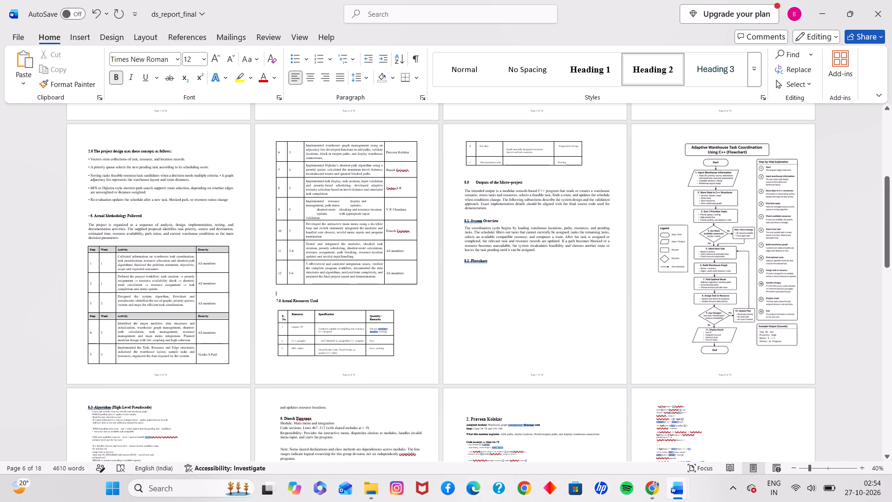
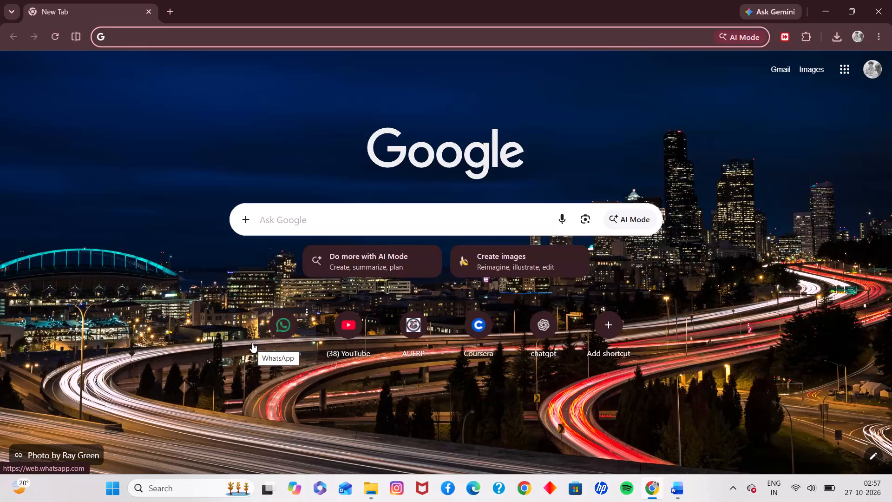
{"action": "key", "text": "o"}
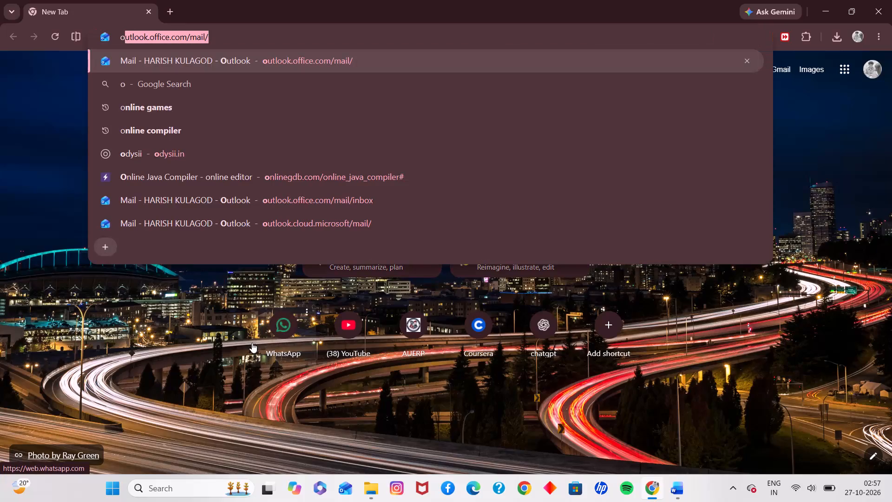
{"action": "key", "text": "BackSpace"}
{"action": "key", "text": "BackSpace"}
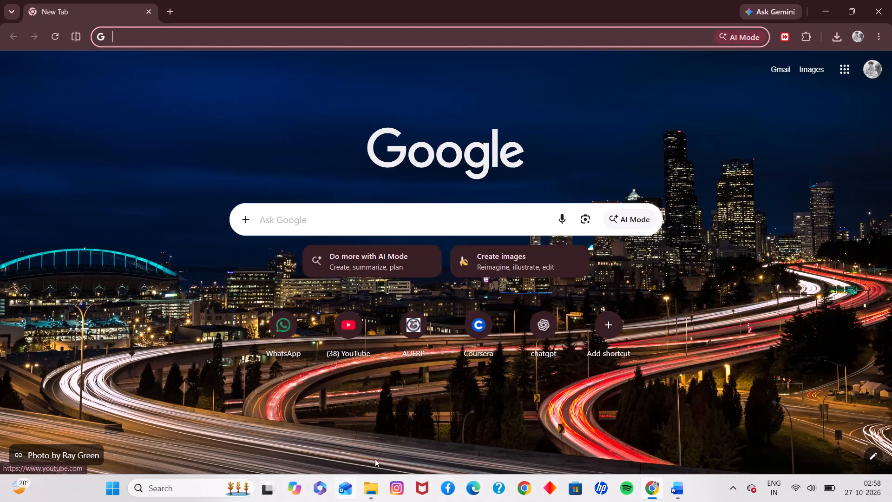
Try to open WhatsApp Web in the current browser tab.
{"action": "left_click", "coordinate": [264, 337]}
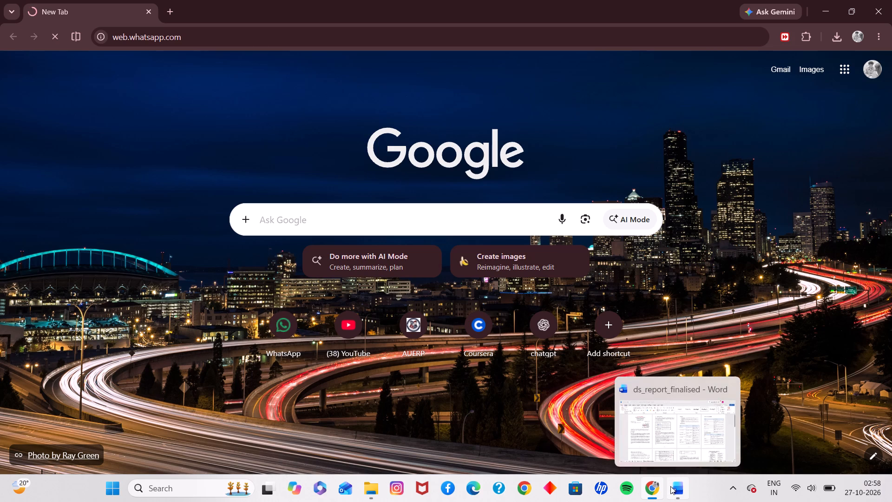
Close the ds_report_finalised document window in Word.
{"action": "left_click", "coordinate": [725, 388]}
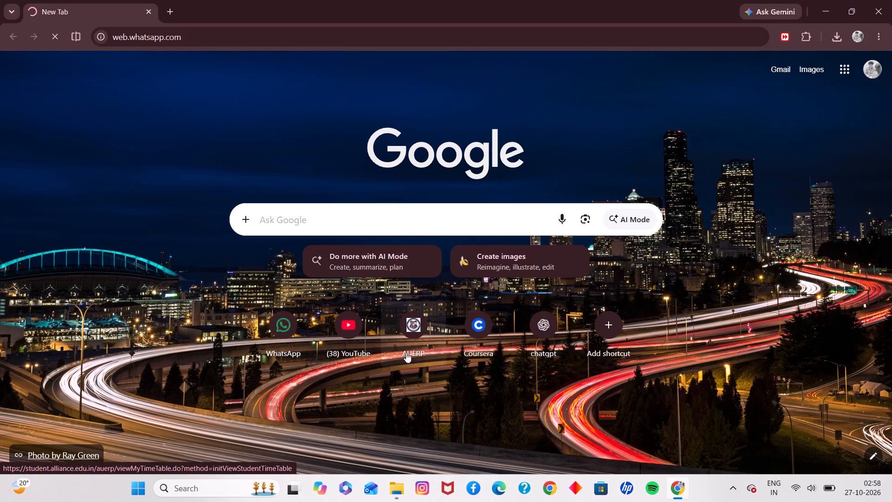
Switch the Wi-Fi connection to the SLV PG 3 FLOOR network, with automatic connection enabled.
{"action": "left_click", "coordinate": [790, 487]}
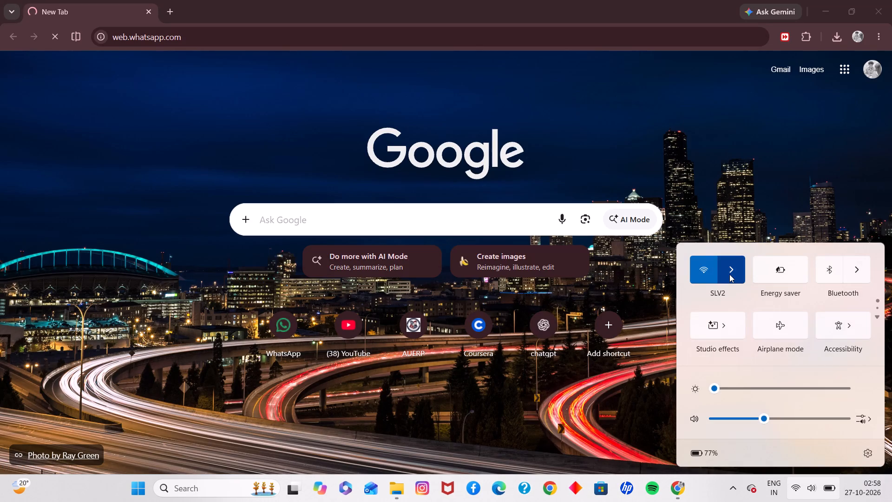
{"action": "left_click", "coordinate": [729, 274]}
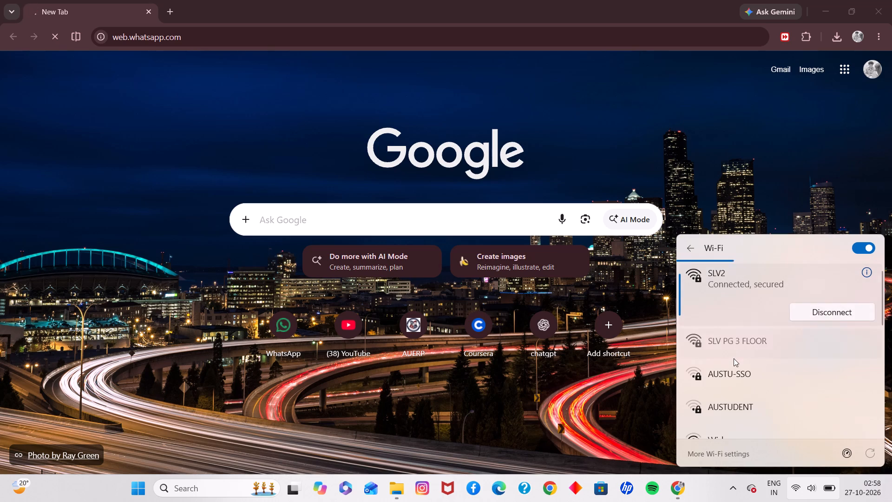
{"action": "scroll", "coordinate": [734, 358], "scroll_direction": "down", "scroll_amount": 1}
{"action": "left_click", "coordinate": [749, 307]}
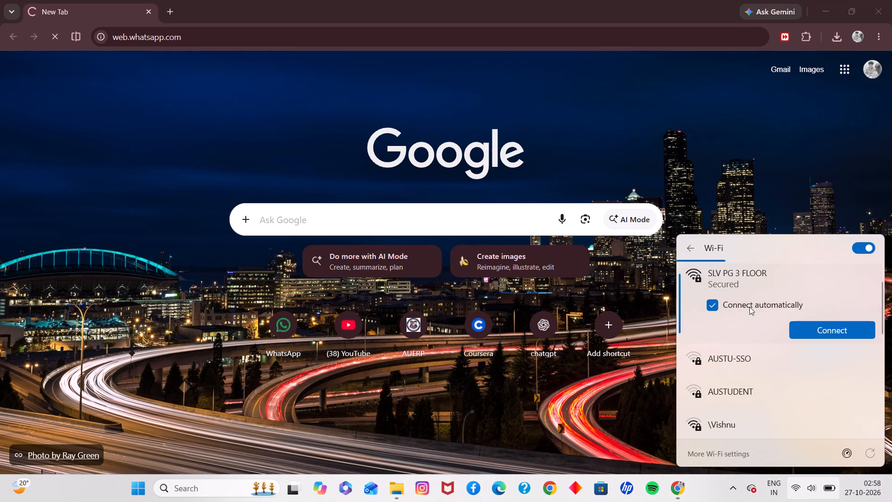
{"action": "left_click", "coordinate": [807, 330]}
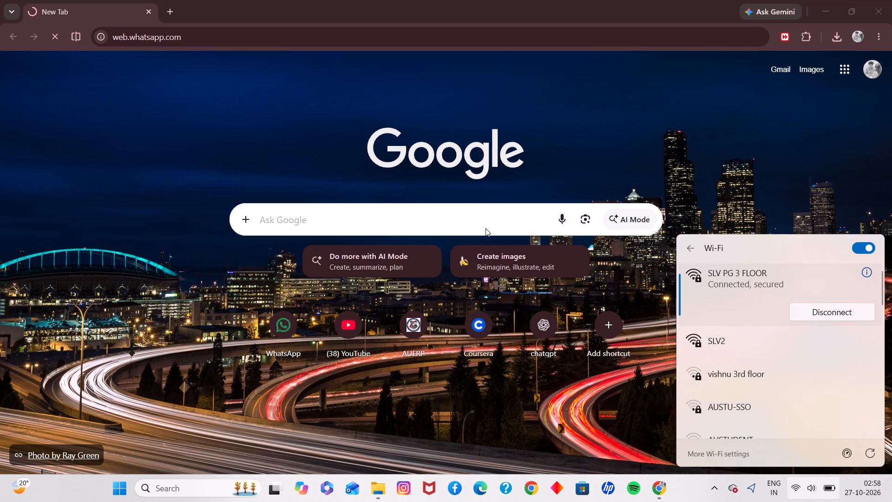
{"action": "left_click", "coordinate": [362, 118]}
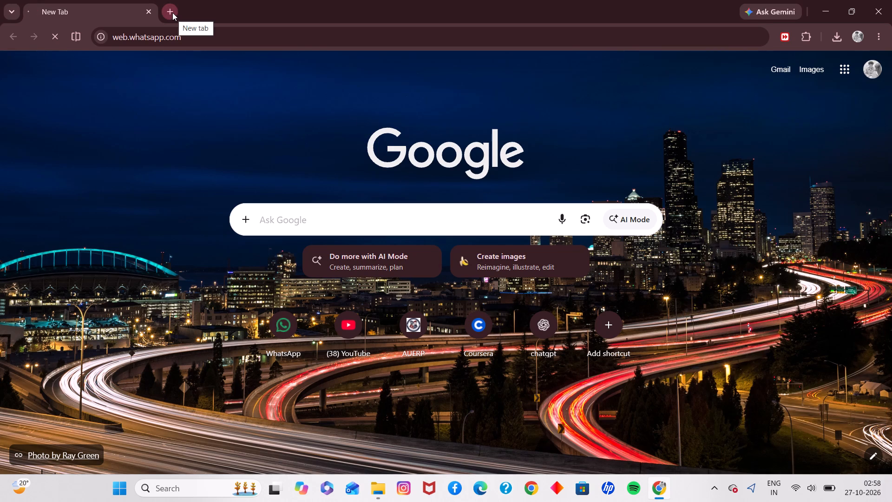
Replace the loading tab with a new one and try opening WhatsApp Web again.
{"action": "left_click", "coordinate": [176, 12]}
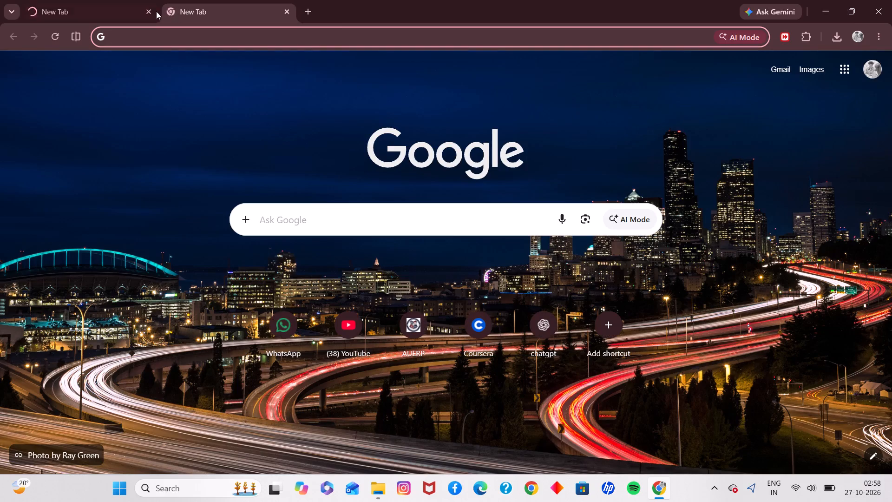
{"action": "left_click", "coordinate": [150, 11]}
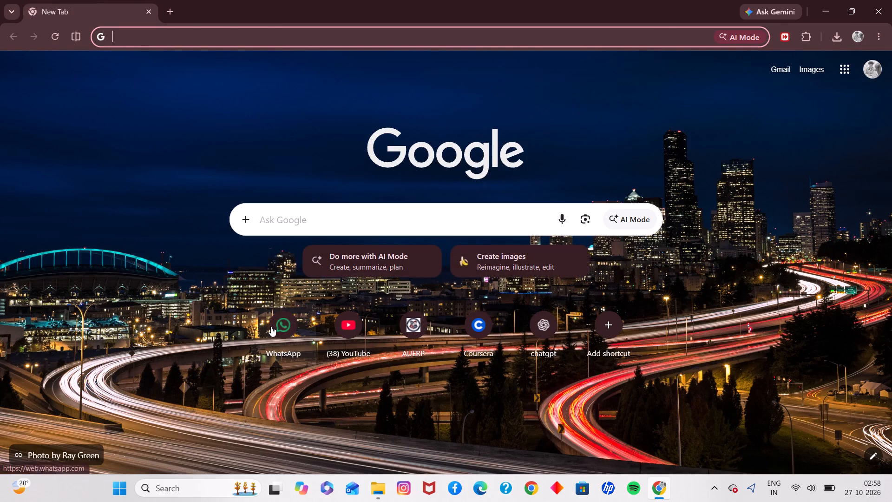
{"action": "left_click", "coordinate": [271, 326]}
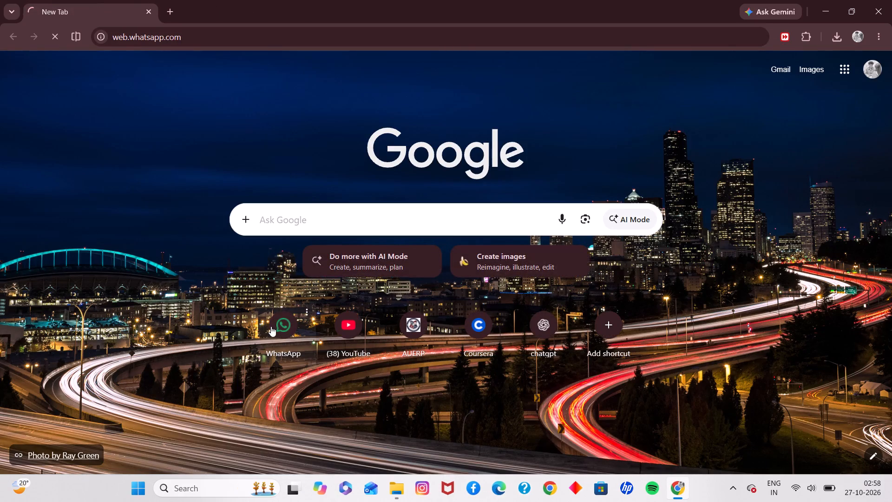
Open the AUERP student timetable and look through the month's class schedule down to the last week.
{"action": "left_click", "coordinate": [407, 338]}
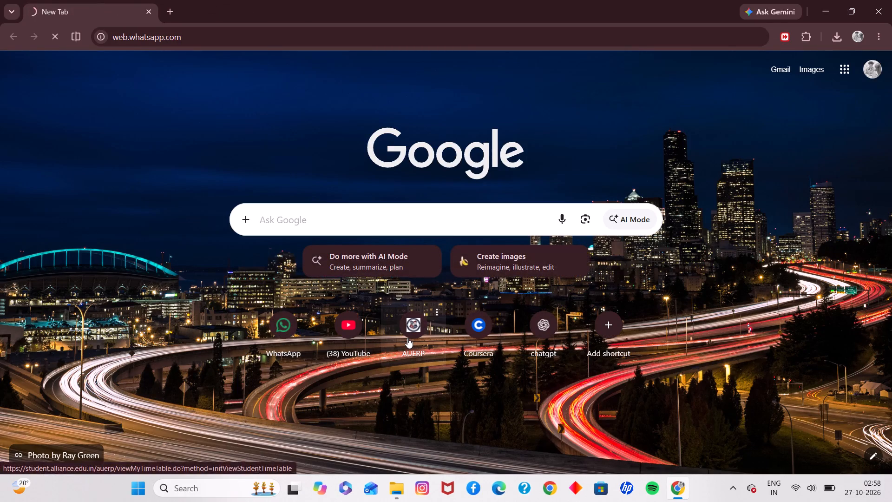
{"action": "scroll", "coordinate": [375, 366], "scroll_direction": "down", "scroll_amount": 2}
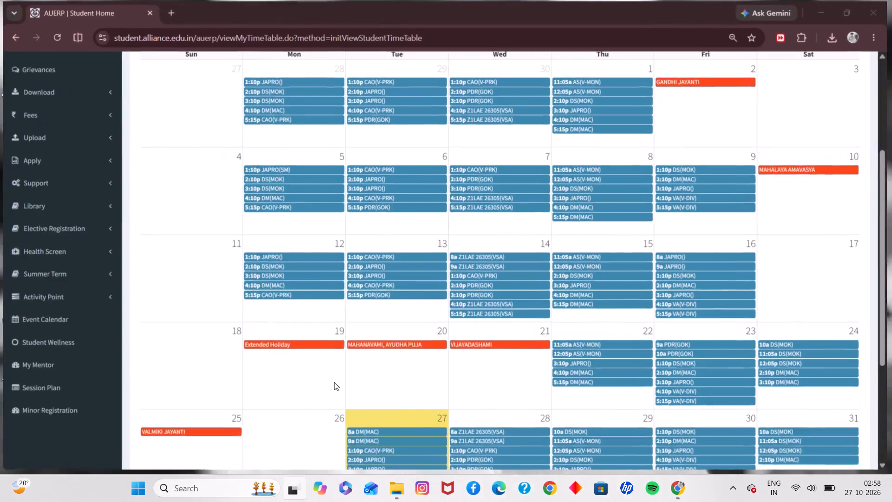
{"action": "scroll", "coordinate": [334, 382], "scroll_direction": "down", "scroll_amount": 1}
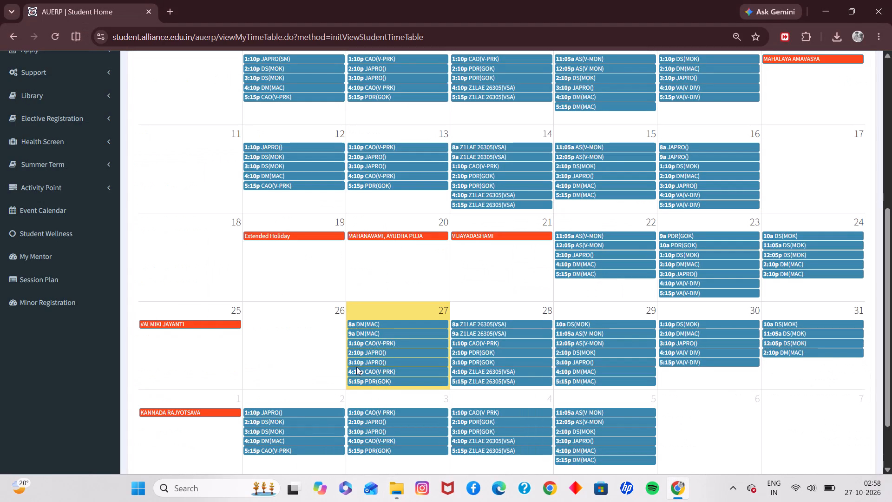
{"action": "scroll", "coordinate": [356, 367], "scroll_direction": "down", "scroll_amount": 1}
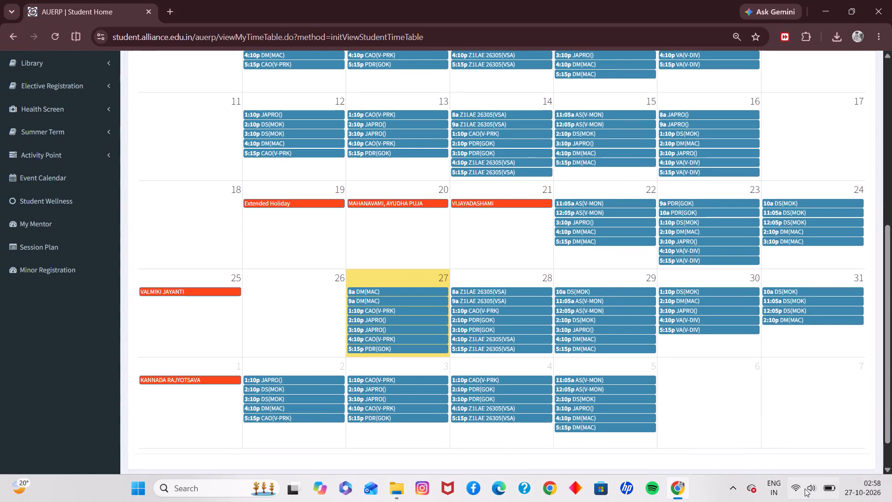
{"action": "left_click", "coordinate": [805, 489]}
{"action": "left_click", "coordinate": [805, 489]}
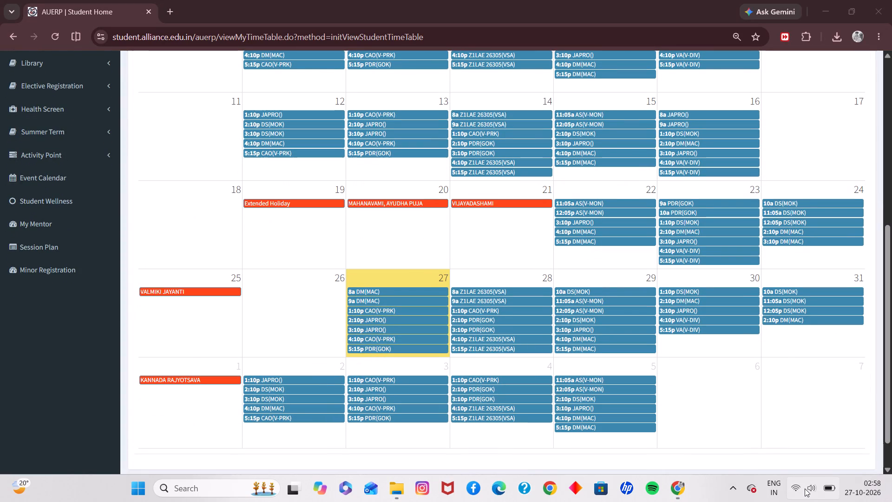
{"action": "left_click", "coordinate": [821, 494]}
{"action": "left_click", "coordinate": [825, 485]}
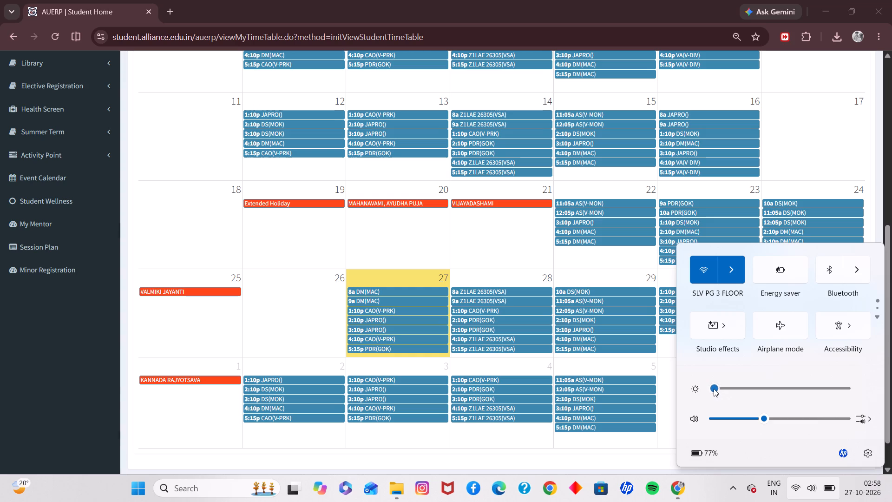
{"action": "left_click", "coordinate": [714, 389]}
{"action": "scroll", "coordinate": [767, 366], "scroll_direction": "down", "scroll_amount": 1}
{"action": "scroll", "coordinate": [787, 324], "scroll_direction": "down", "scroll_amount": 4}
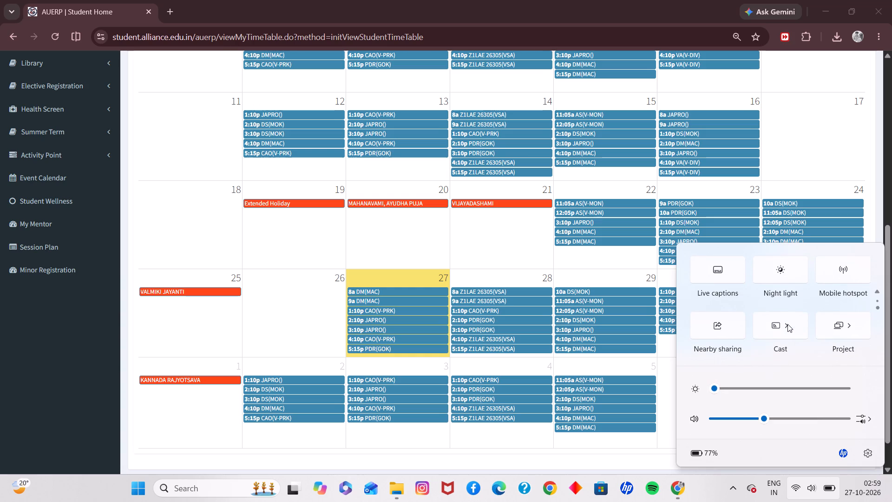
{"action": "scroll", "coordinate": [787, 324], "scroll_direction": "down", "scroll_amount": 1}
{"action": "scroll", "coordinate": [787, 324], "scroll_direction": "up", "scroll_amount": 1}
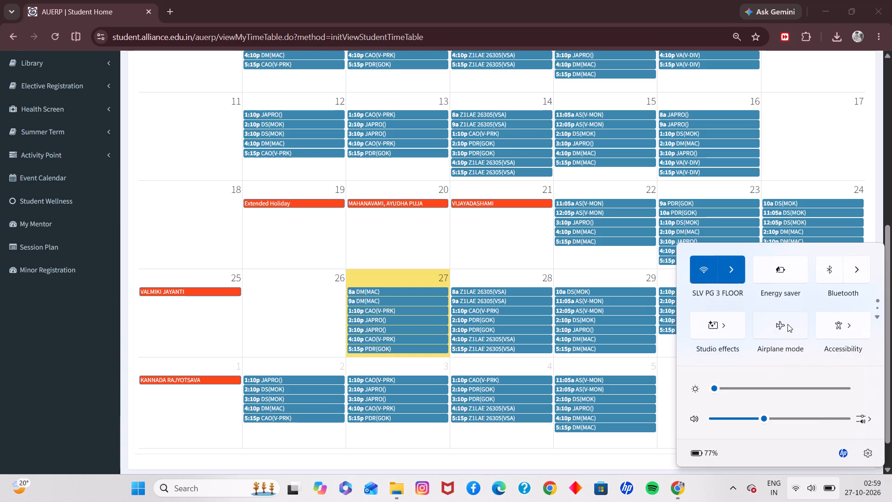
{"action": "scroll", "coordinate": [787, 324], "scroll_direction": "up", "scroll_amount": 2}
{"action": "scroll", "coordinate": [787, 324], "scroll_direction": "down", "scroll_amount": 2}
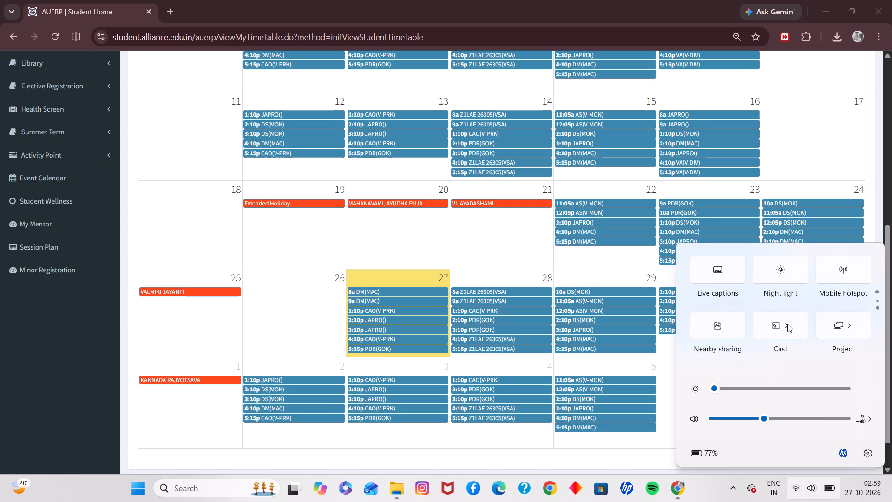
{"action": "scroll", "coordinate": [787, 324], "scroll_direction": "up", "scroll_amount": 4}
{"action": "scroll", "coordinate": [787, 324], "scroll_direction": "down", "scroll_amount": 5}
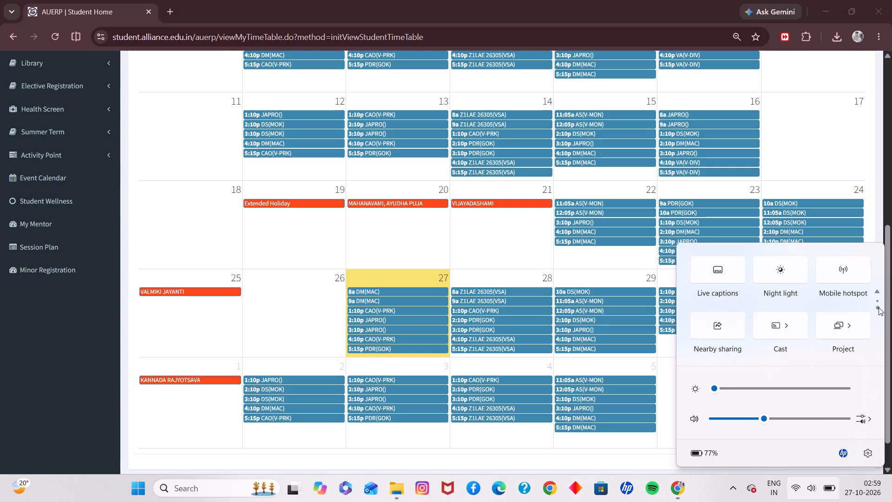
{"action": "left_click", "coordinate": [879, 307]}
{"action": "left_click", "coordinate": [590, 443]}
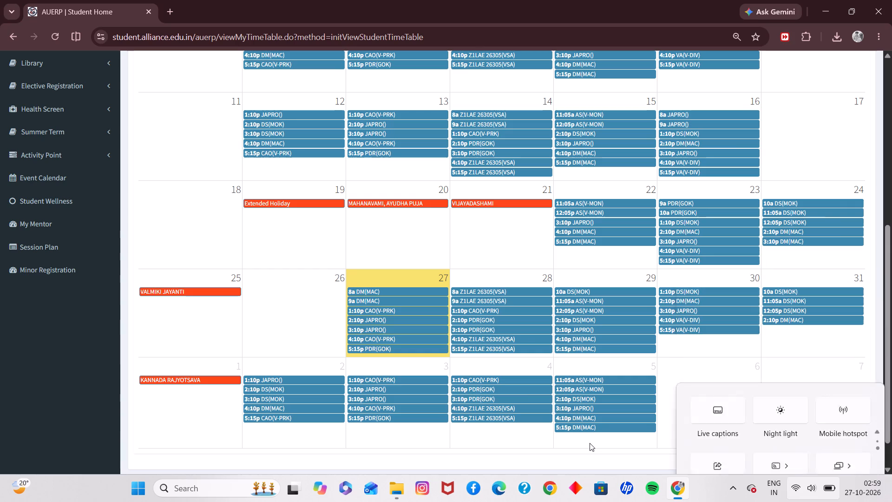
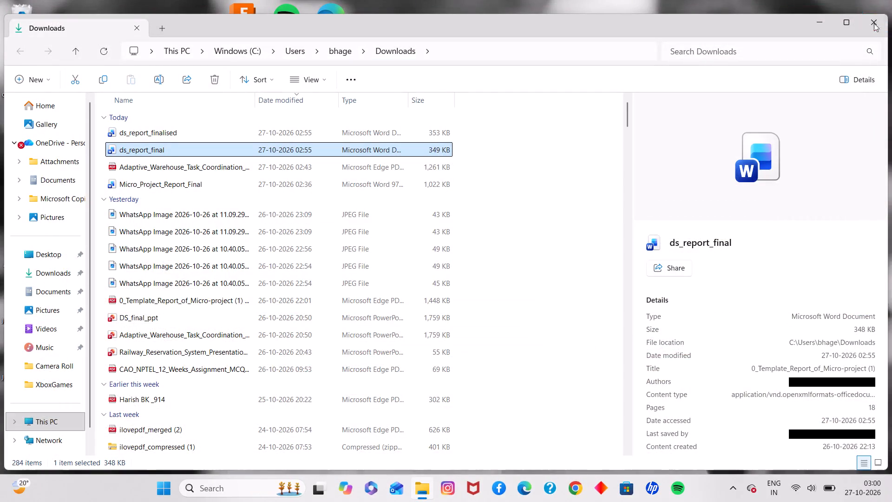
Refresh the Windows desktop twice.
{"action": "right_click", "coordinate": [621, 111]}
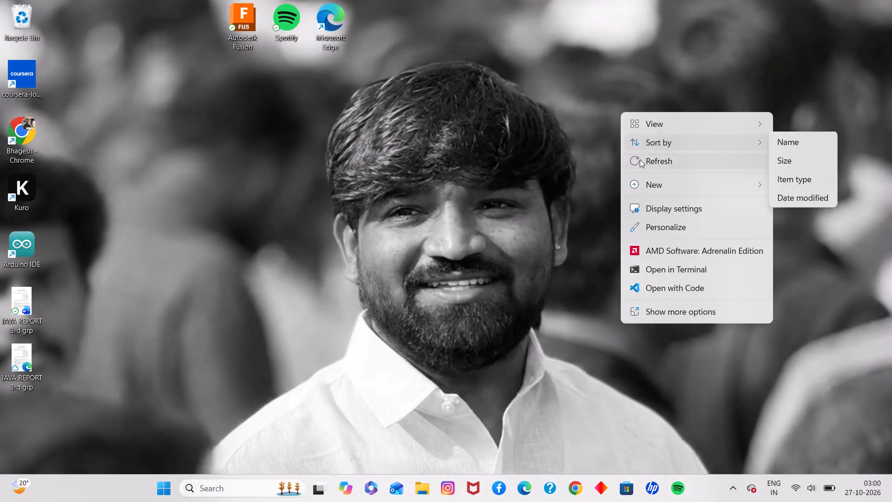
{"action": "left_click", "coordinate": [640, 159]}
{"action": "right_click", "coordinate": [640, 159]}
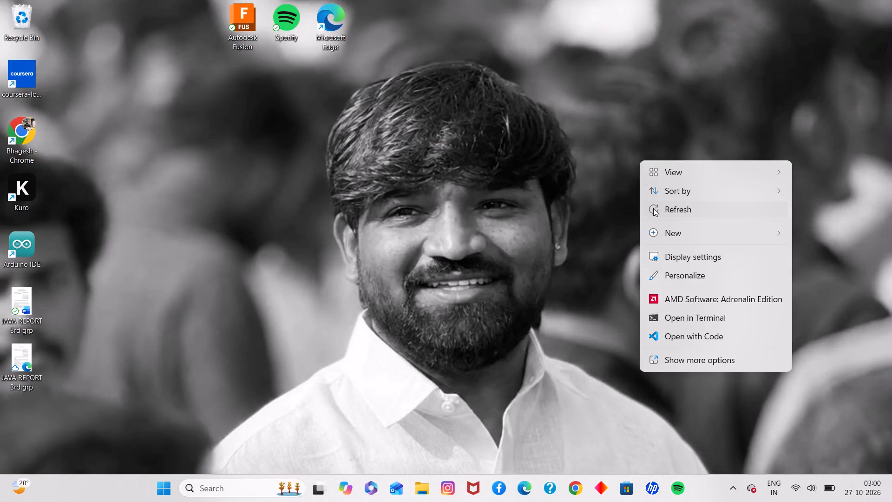
{"action": "left_click", "coordinate": [653, 208]}
Bring up the Shut Down Windows dialog for turning off the PC.
{"action": "key", "text": "alt+F4"}
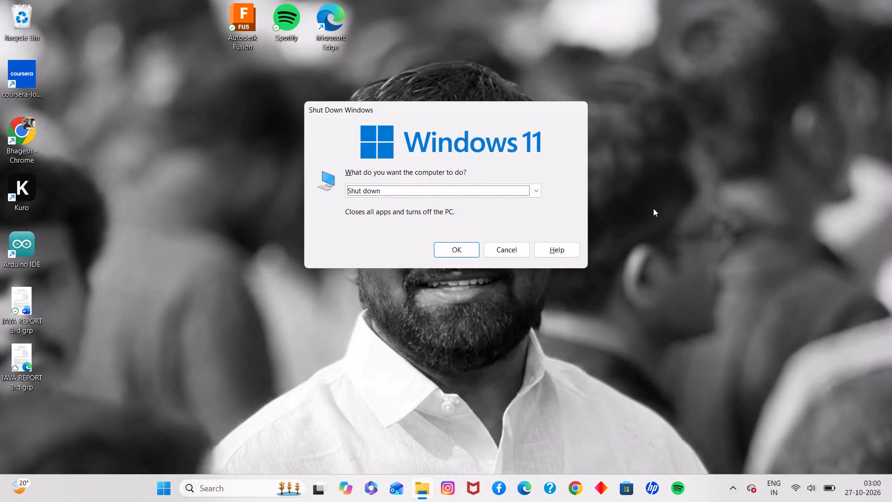